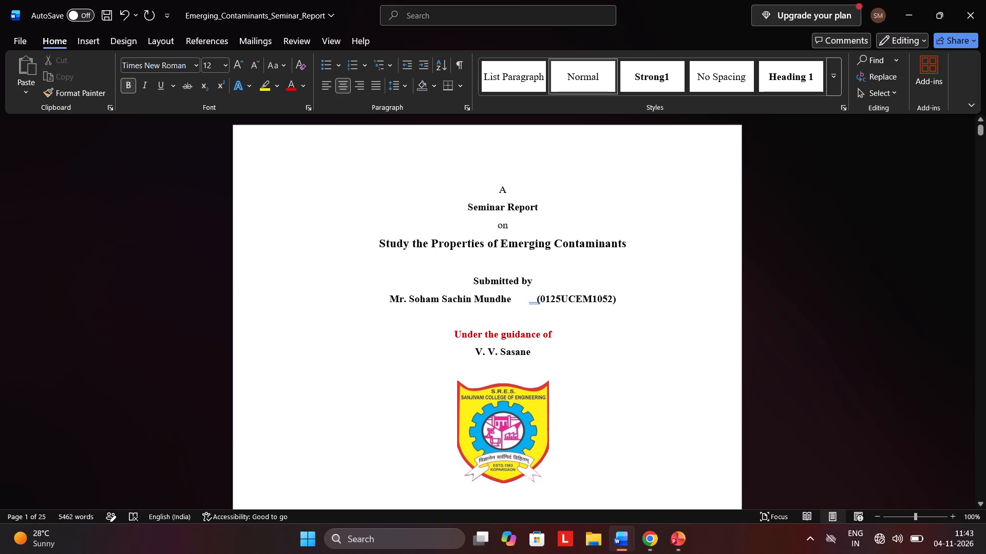
# Correct the abbreviation before "BTech Degree" in the certificate paragraph to "S.Y.", without a space between the letters.
pyautogui.scroll(-2, 647, 333)
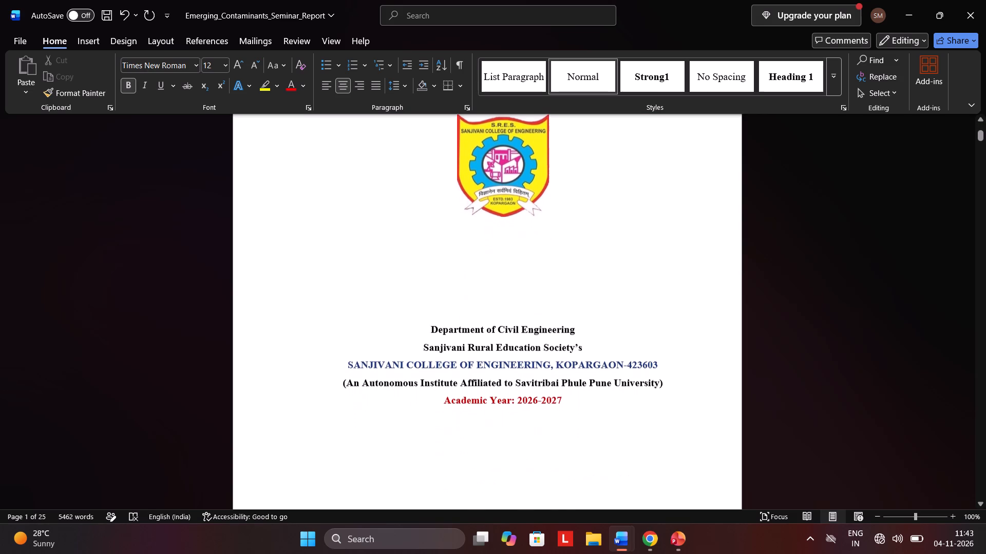
pyautogui.scroll(-1, 647, 333)
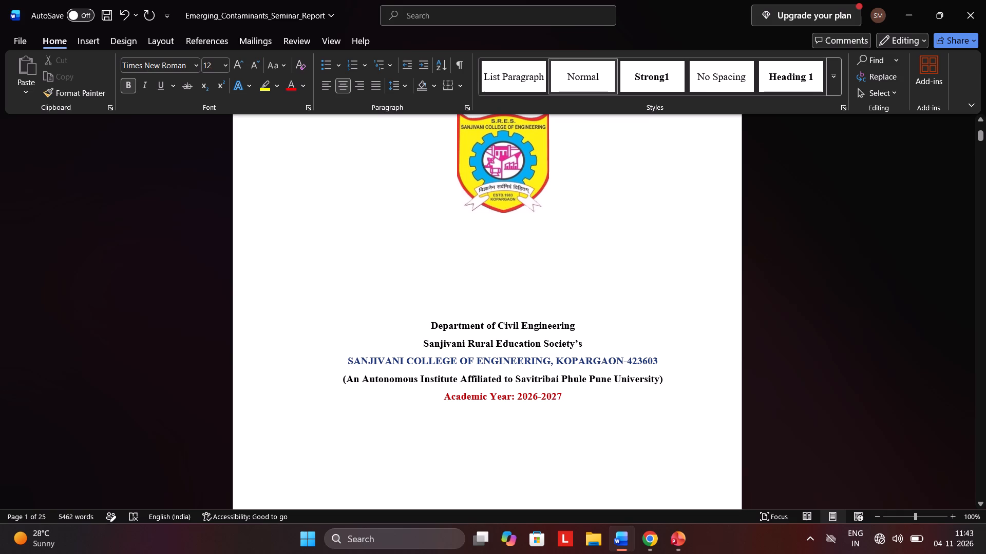
pyautogui.scroll(-1, 647, 333)
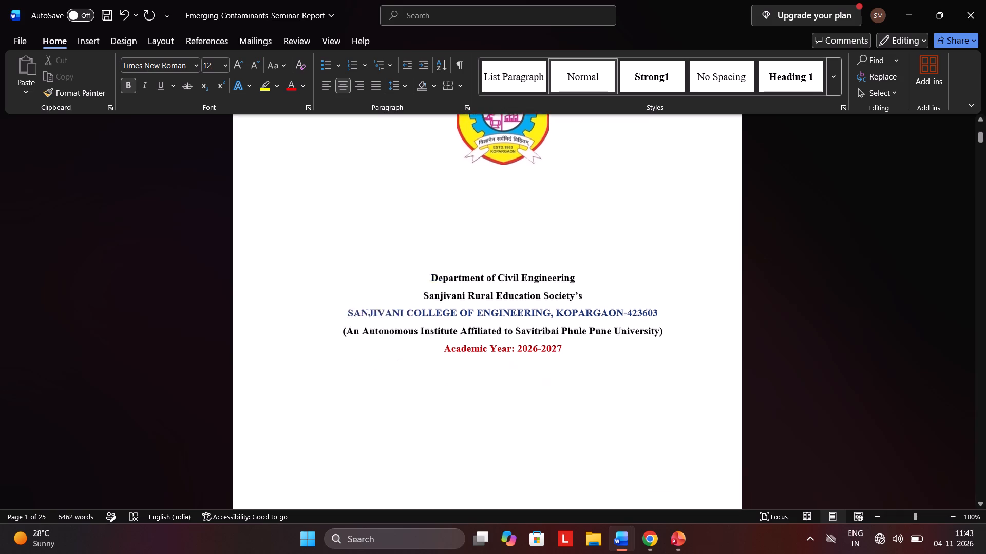
pyautogui.scroll(-2, 647, 333)
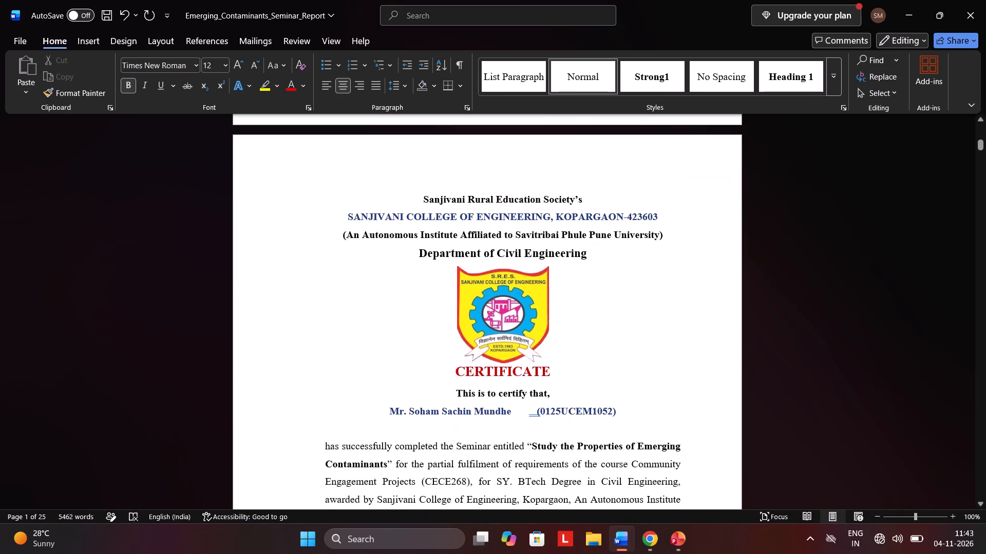
pyautogui.scroll(-2, 647, 333)
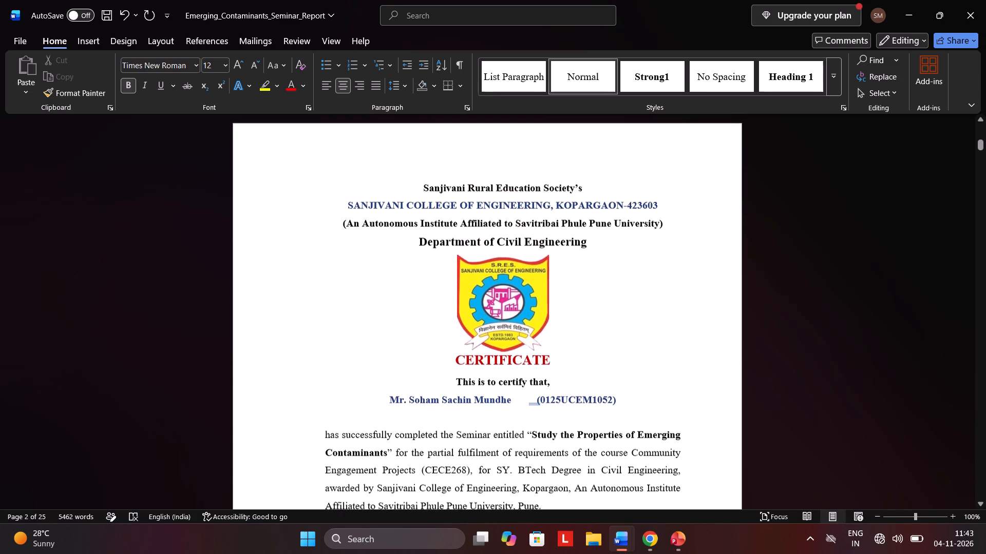
pyautogui.scroll(-1, 647, 333)
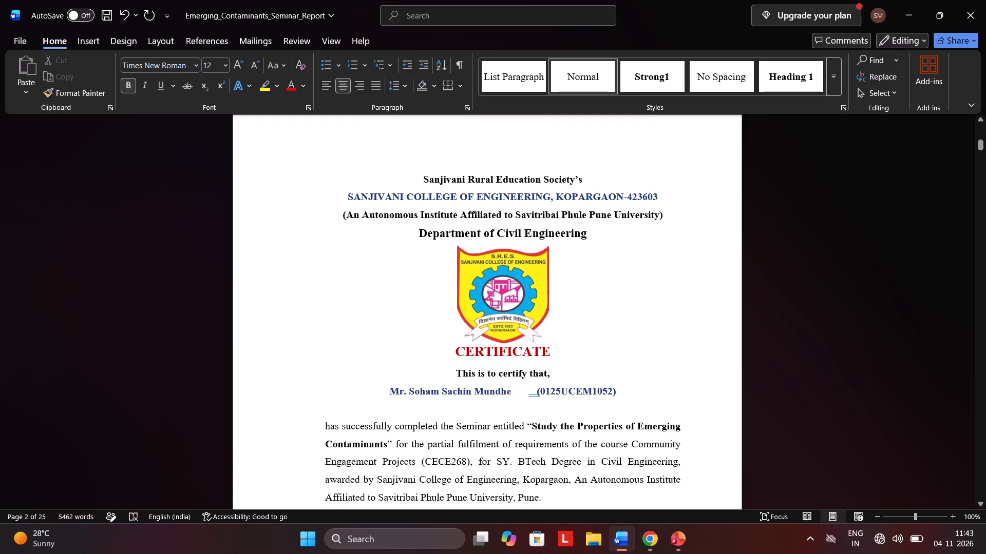
pyautogui.scroll(-1, 647, 333)
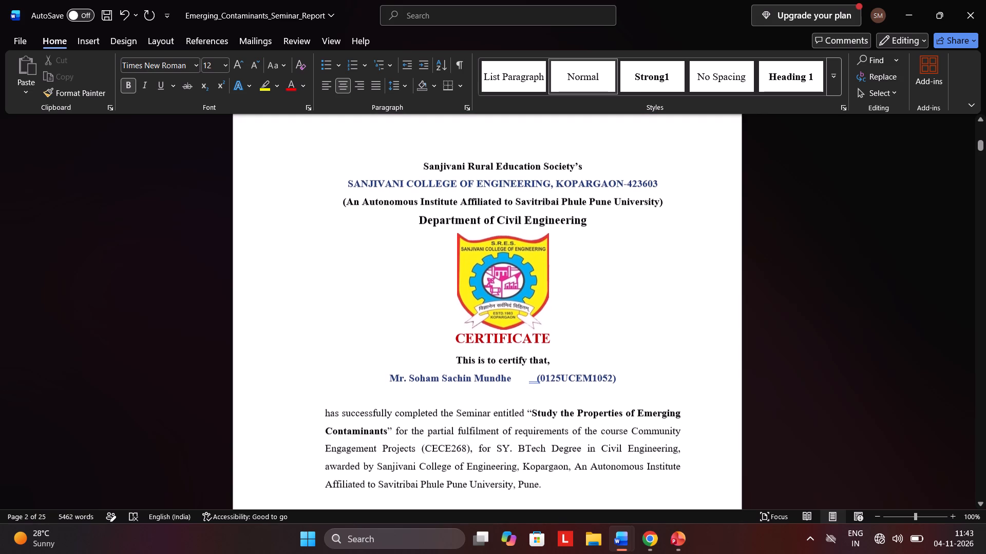
pyautogui.scroll(-1, 647, 333)
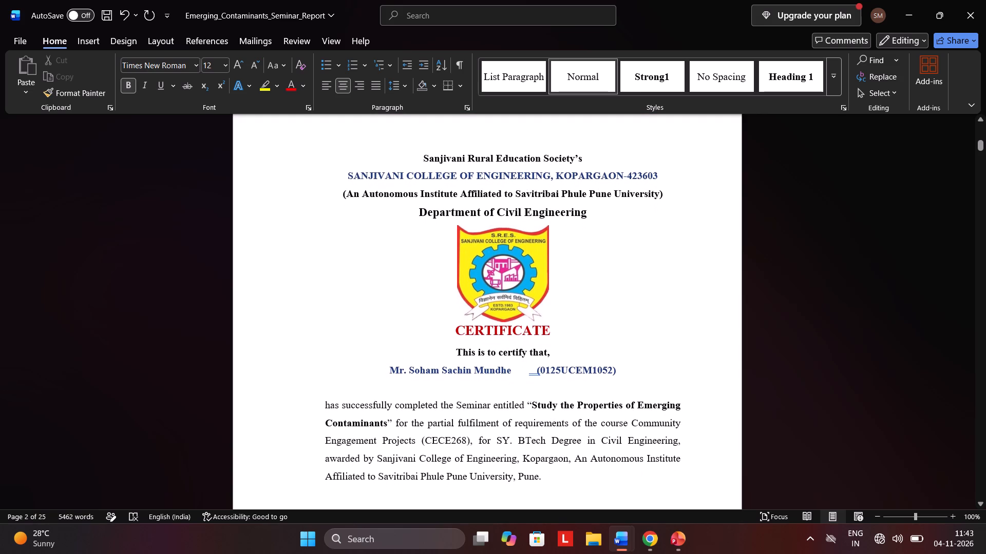
pyautogui.scroll(-1, 647, 333)
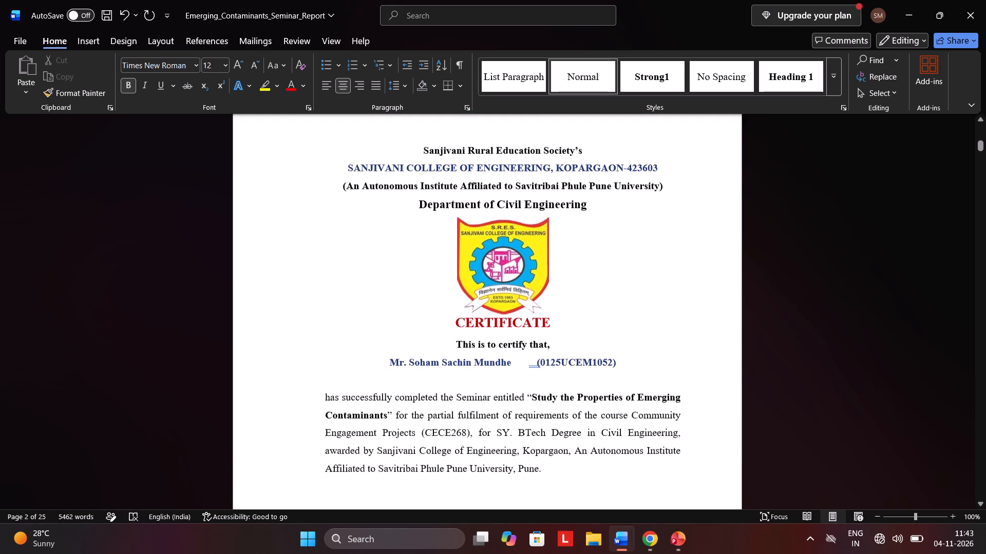
pyautogui.scroll(-1, 647, 333)
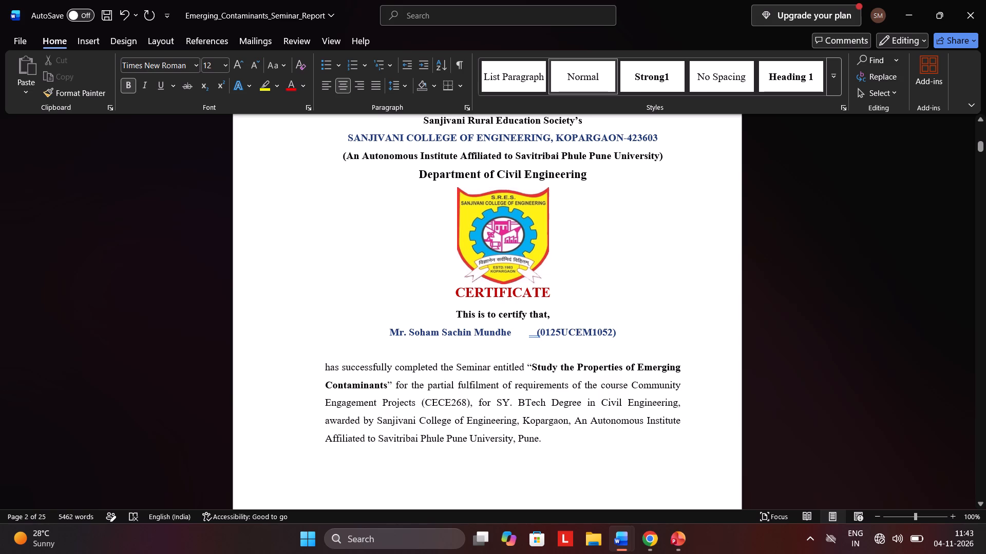
pyautogui.click(504, 404)
pyautogui.write('.')
pyautogui.press('space')
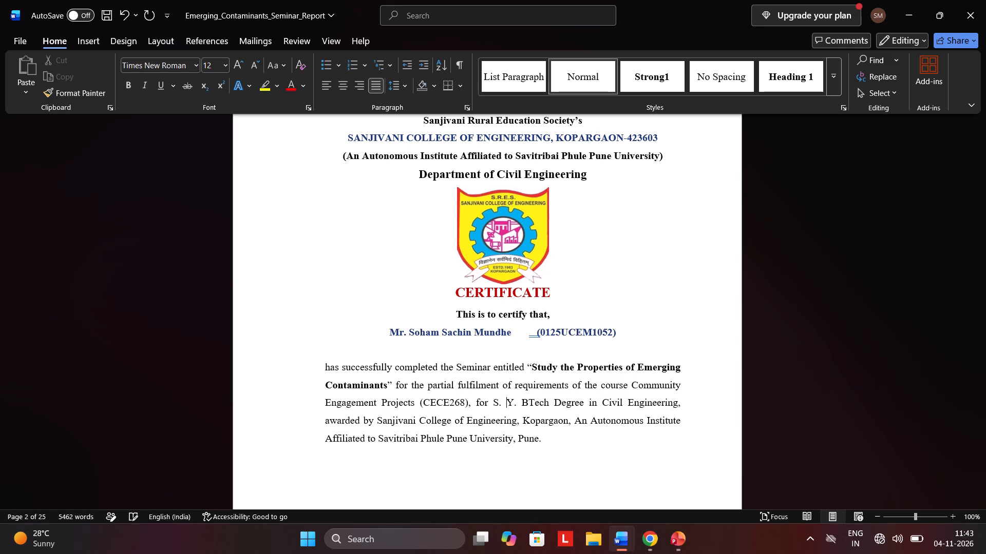
pyautogui.press('BackSpace')
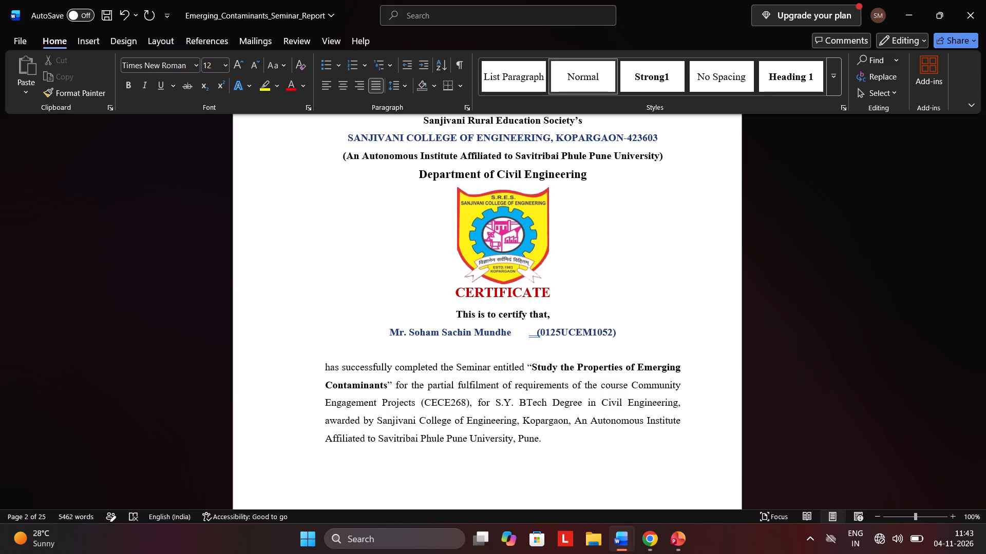
# Add the initial "N." before the internal co-guide's surname on the certificate and remove the stray space in "Prof.".
pyautogui.scroll(-1, 504, 404)
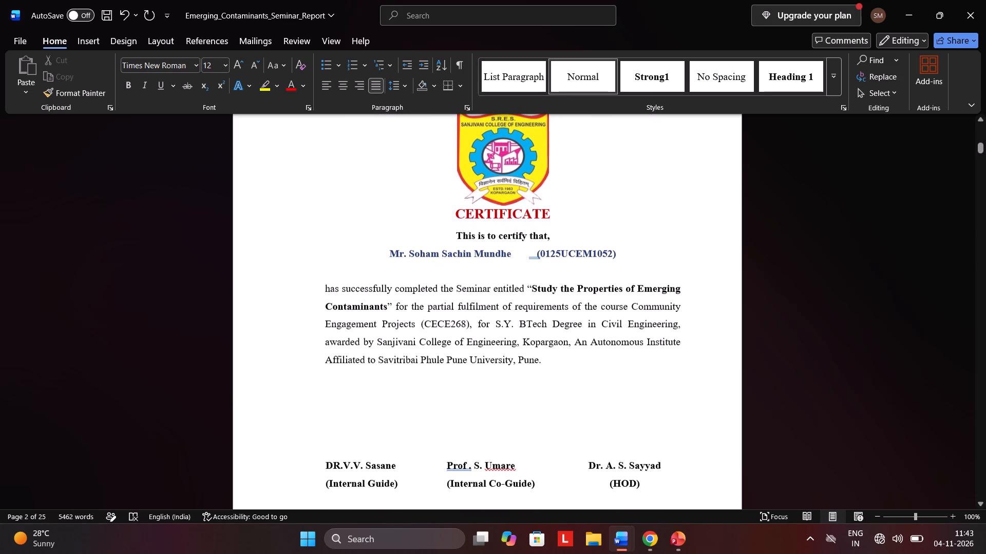
pyautogui.scroll(-2, 504, 404)
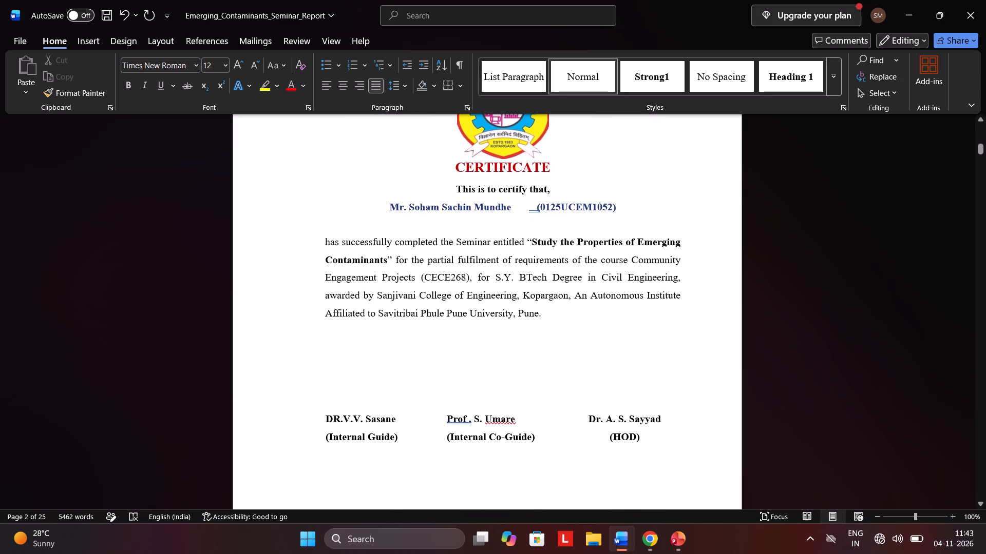
pyautogui.scroll(-1, 504, 404)
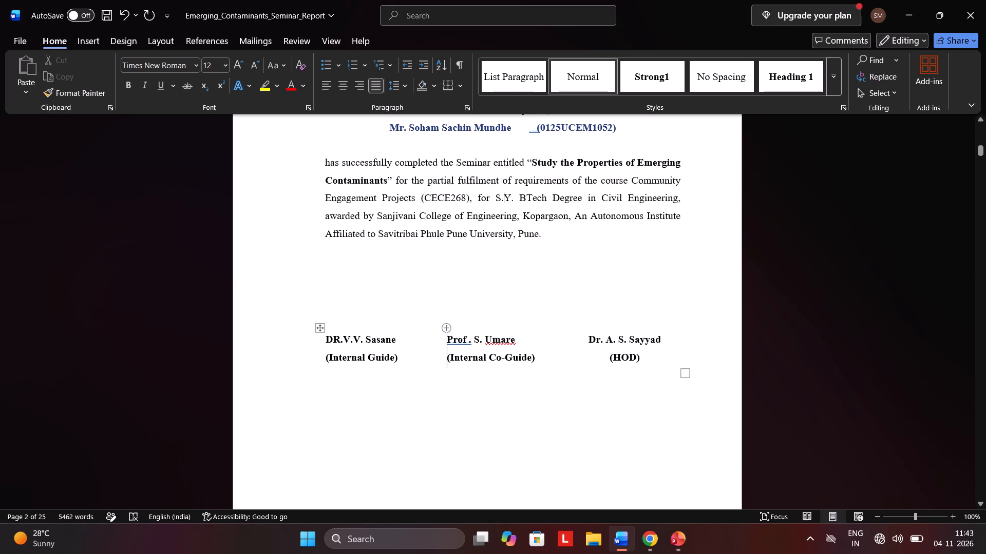
pyautogui.click(484, 341)
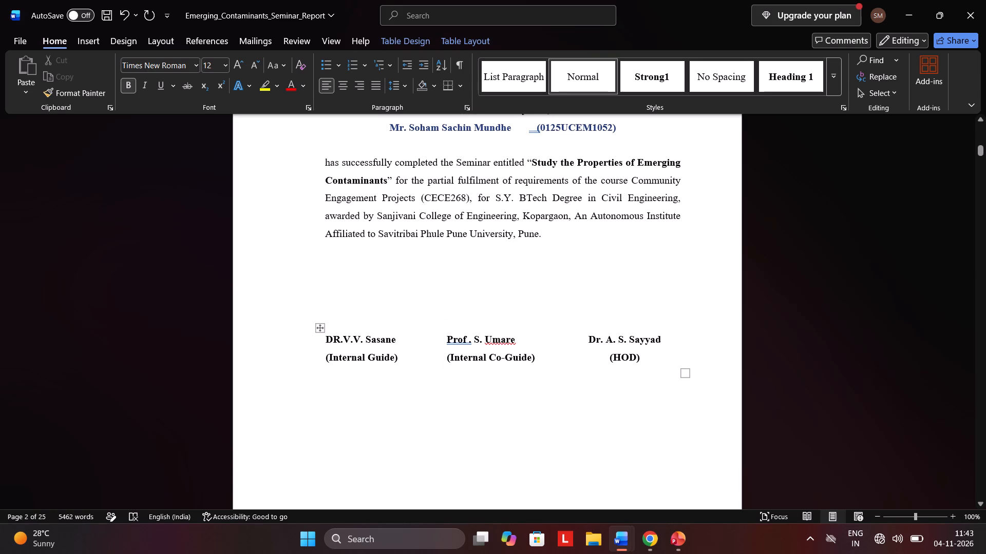
pyautogui.write('N.')
pyautogui.press('space')
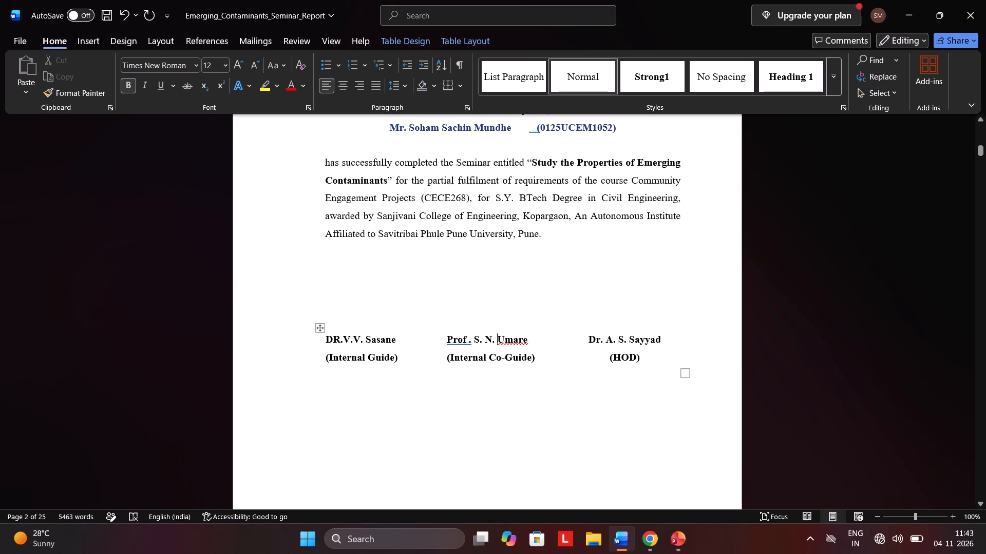
pyautogui.click(468, 341)
pyautogui.press('BackSpace')
pyautogui.click(561, 369)
# Remove the bold formatting from the list of keywords at the end of the Abstract, leaving the "Keywords-" label bold.
pyautogui.scroll(-3, 561, 369)
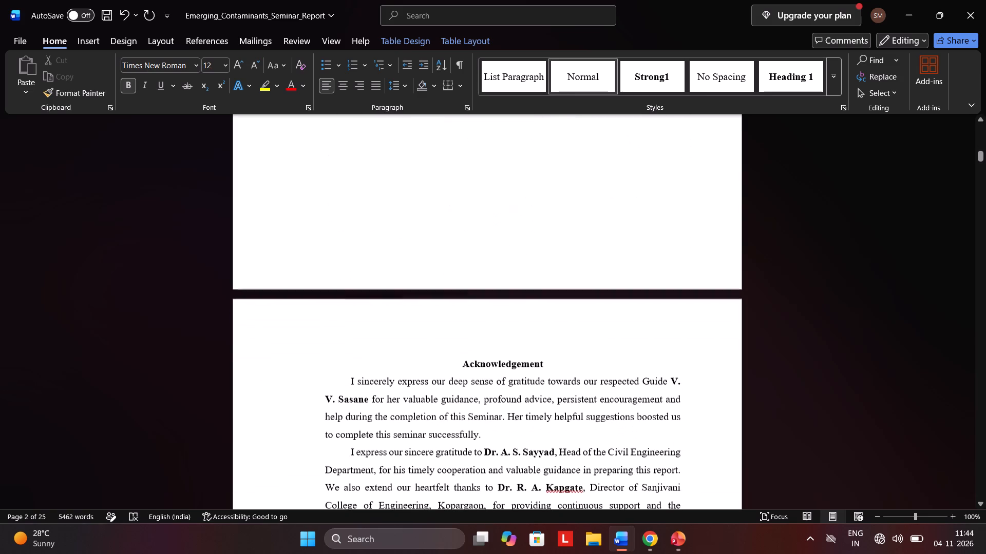
pyautogui.scroll(-1, 561, 369)
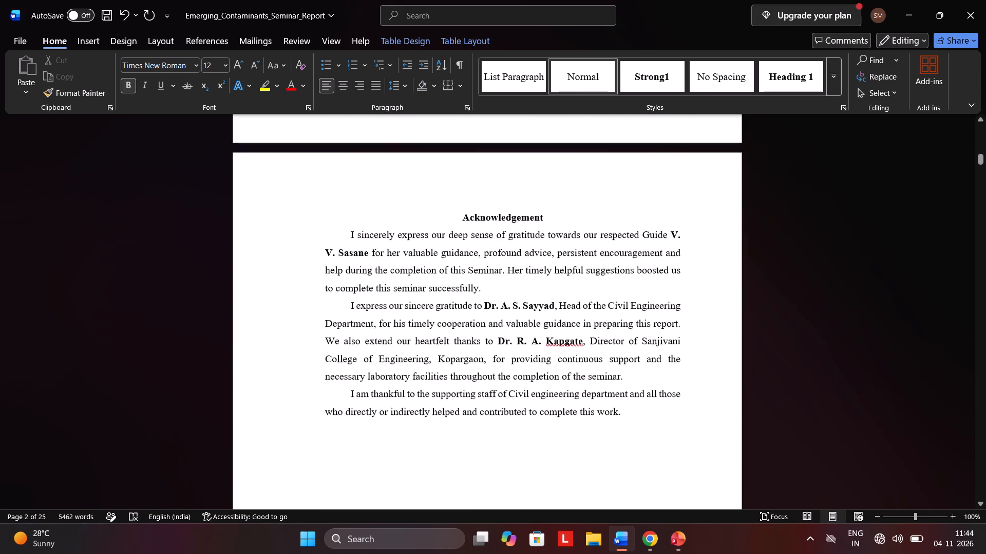
pyautogui.scroll(-1, 561, 369)
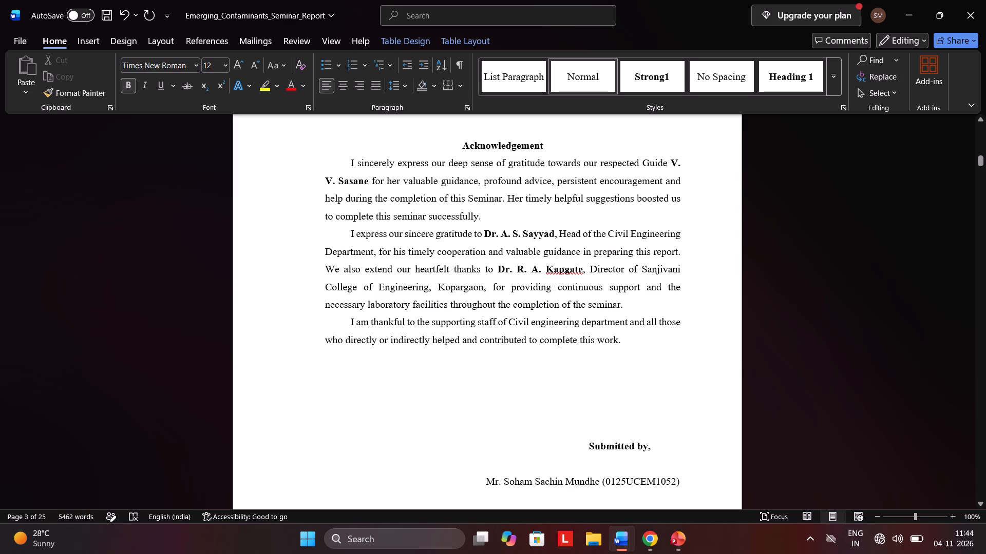
pyautogui.scroll(-2, 532, 315)
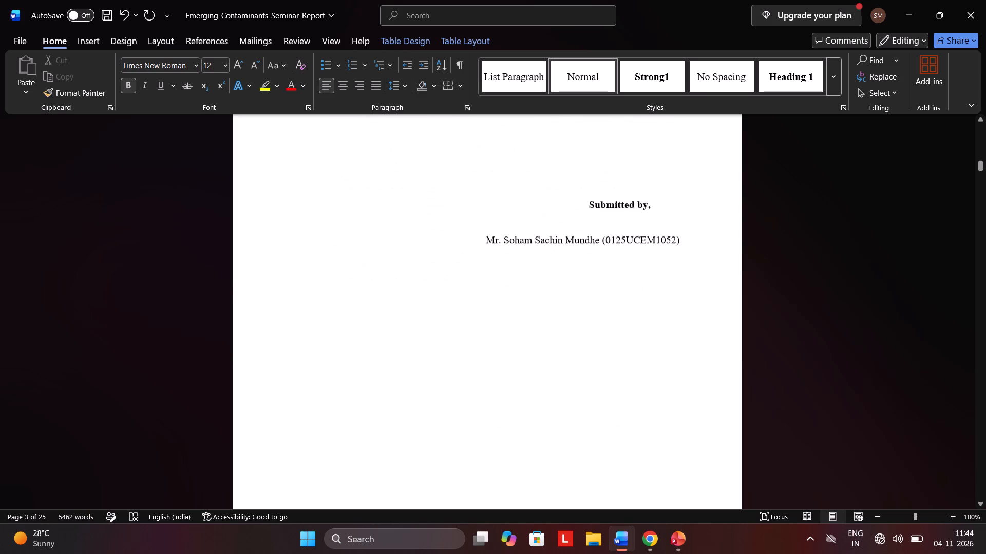
pyautogui.scroll(-3, 532, 315)
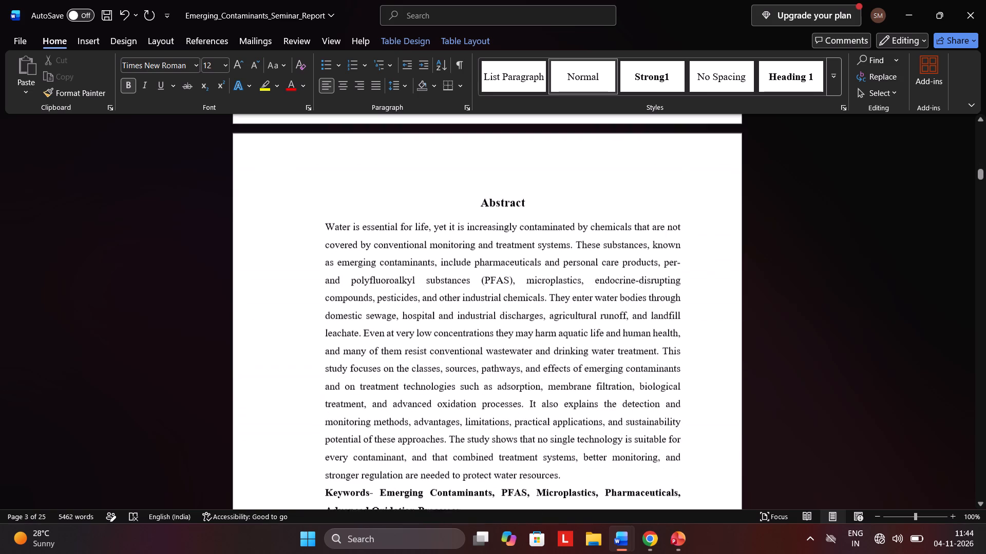
pyautogui.scroll(-2, 532, 315)
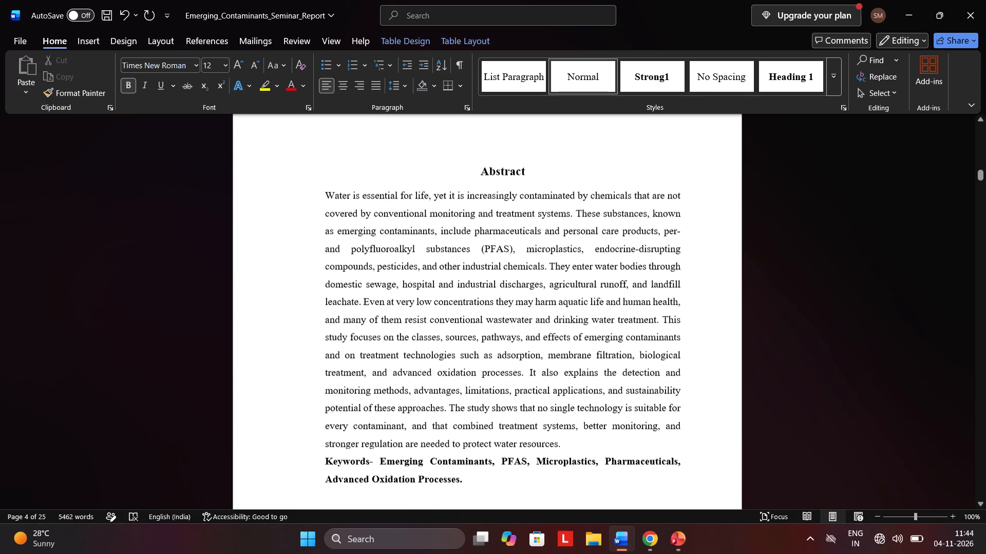
pyautogui.scroll(-2, 532, 315)
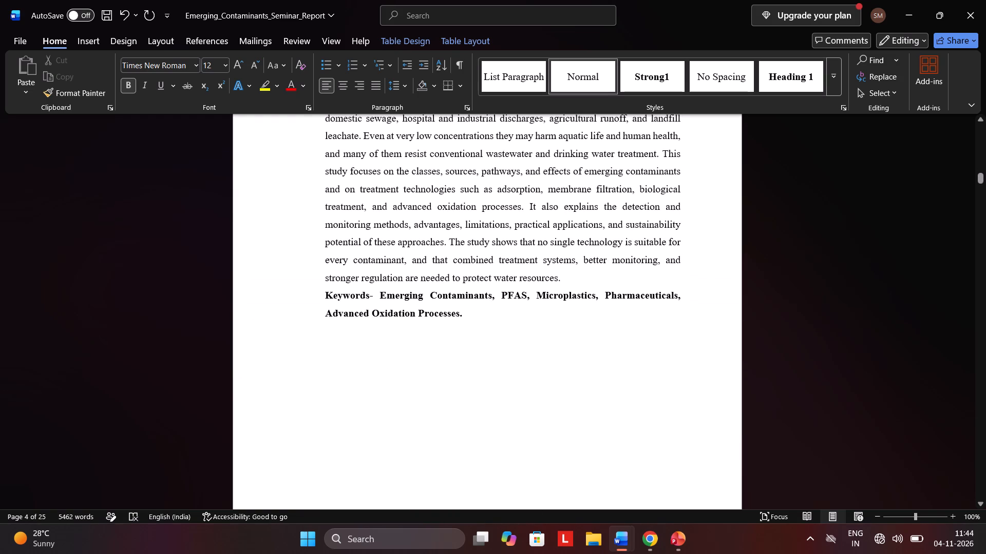
pyautogui.moveTo(382, 295); pyautogui.dragTo(467, 323)
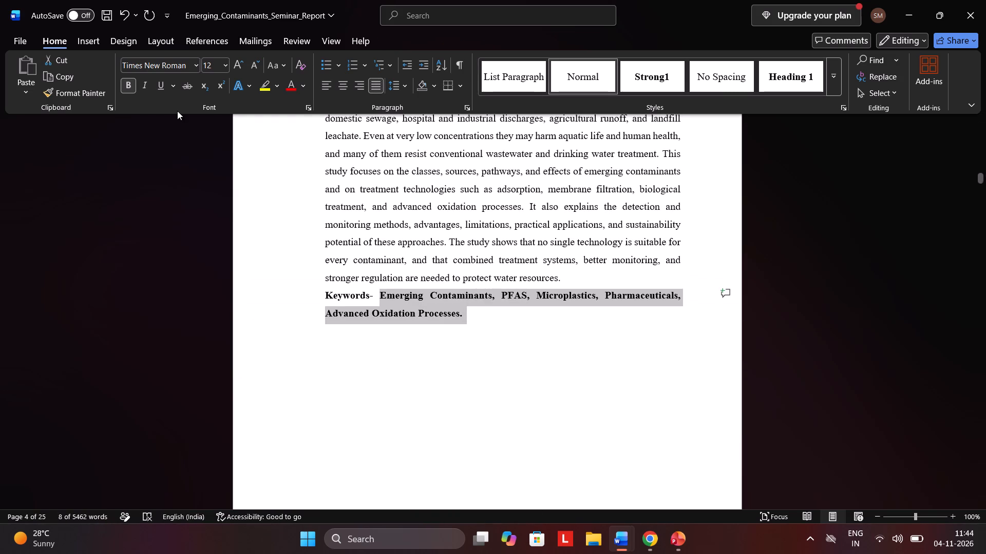
pyautogui.click(131, 89)
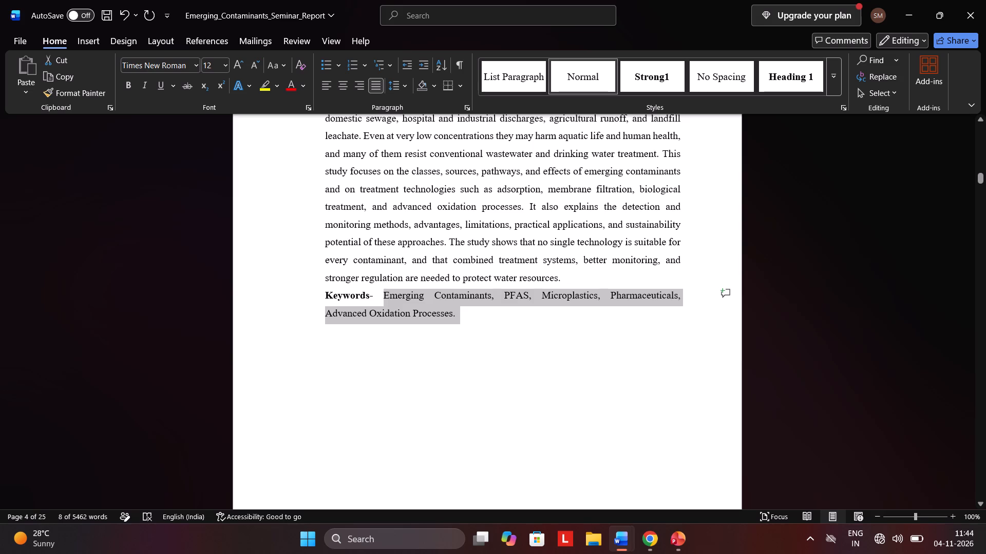
# Italicize the "Keywords-" label at the end of the Abstract.
pyautogui.moveTo(373, 296); pyautogui.dragTo(328, 300)
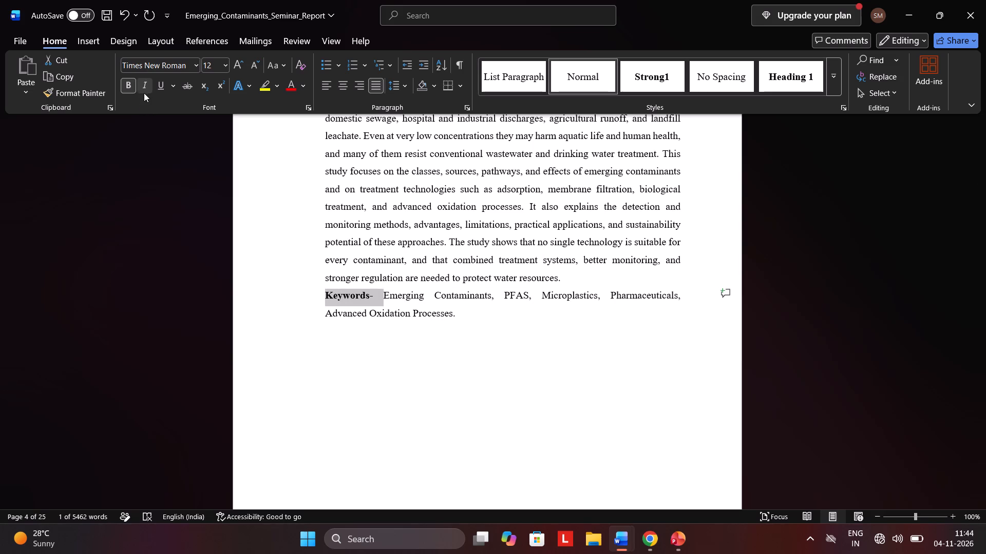
pyautogui.click(144, 92)
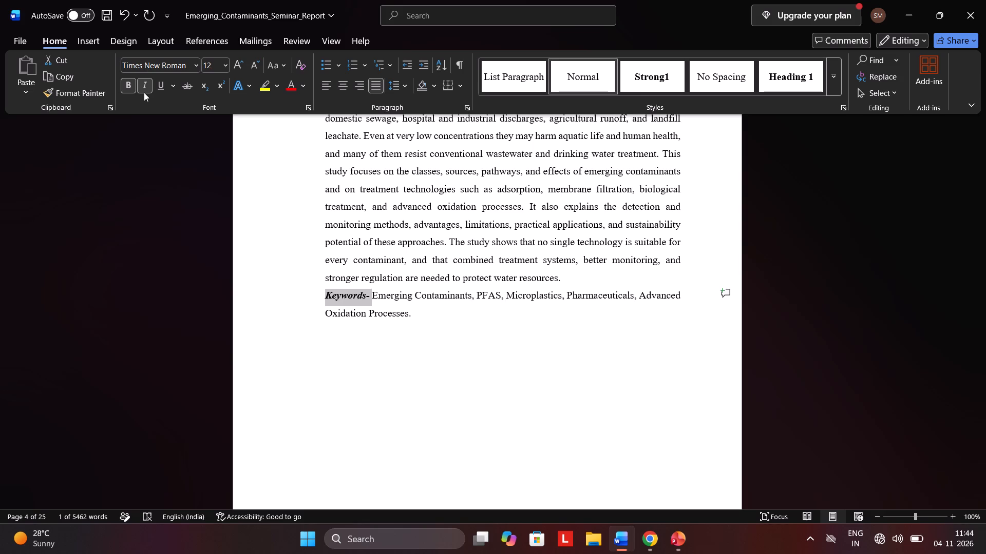
pyautogui.click(447, 352)
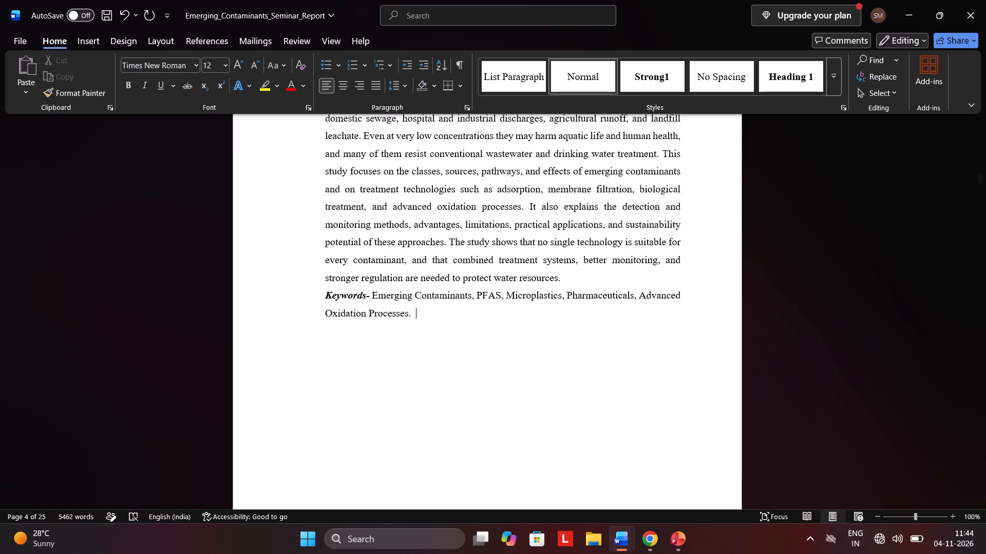
# Review the rest of the Abstract page and the CONTENT page's chapter titles and page numbers.
pyautogui.scroll(-1, 487, 367)
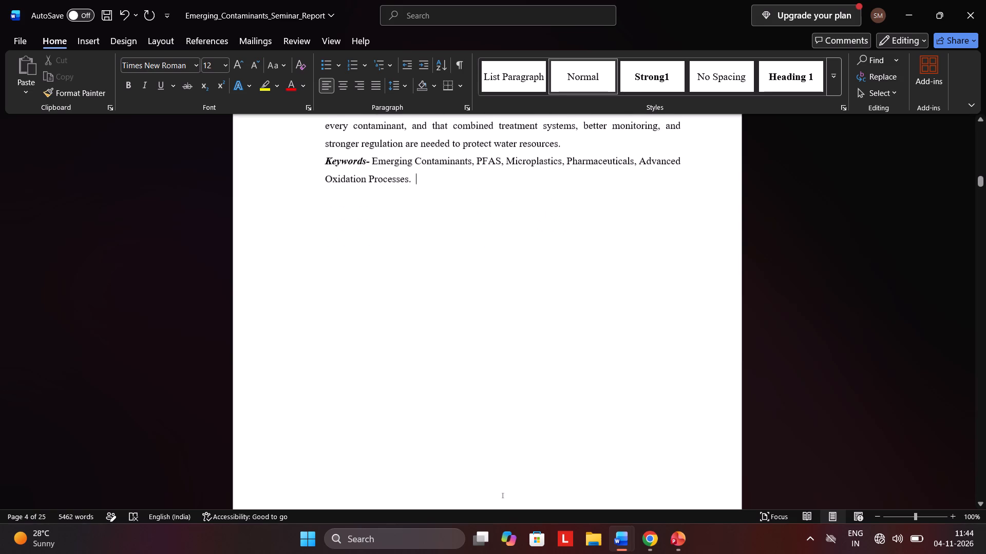
pyautogui.scroll(-1, 487, 367)
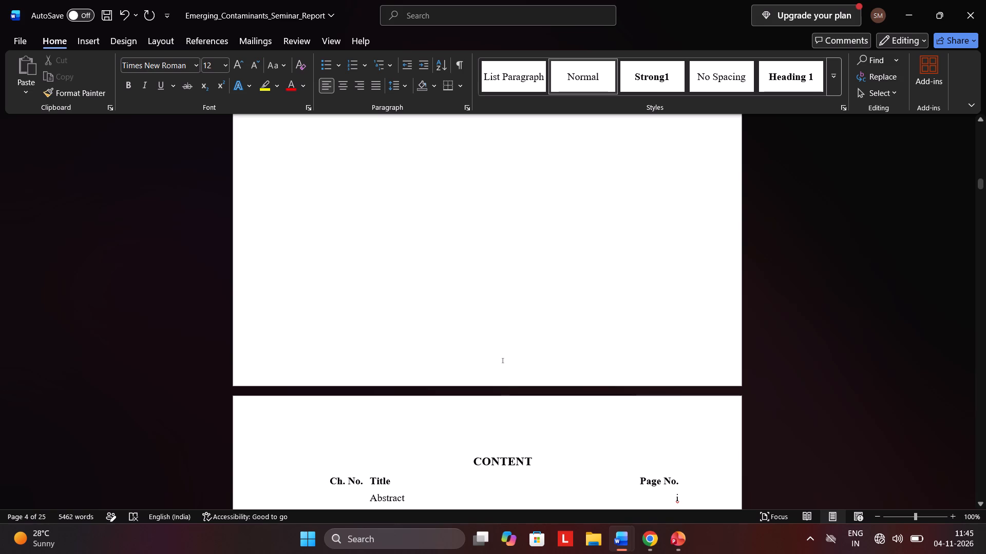
pyautogui.scroll(-4, 517, 388)
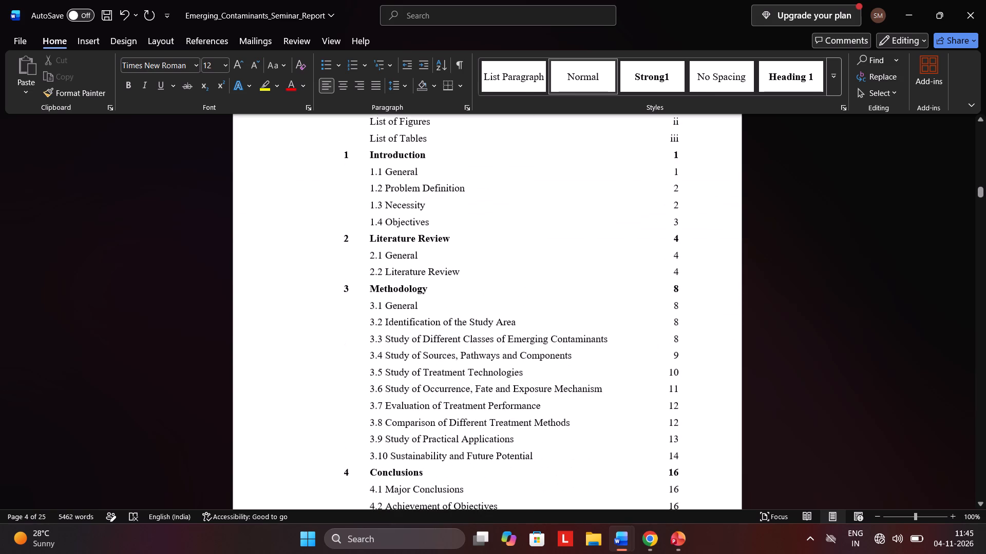
pyautogui.scroll(1, 517, 388)
pyautogui.scroll(-2, 517, 388)
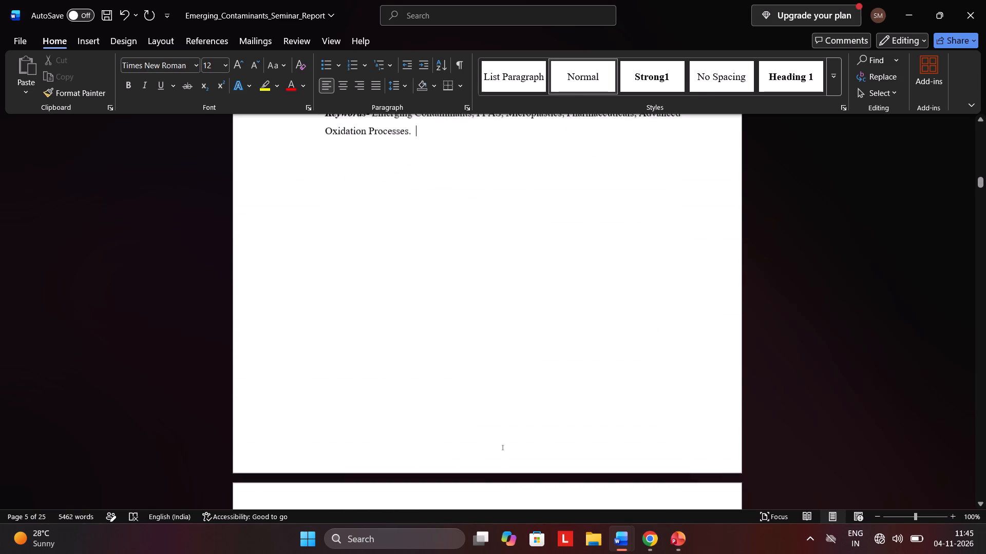
pyautogui.scroll(-4, 517, 388)
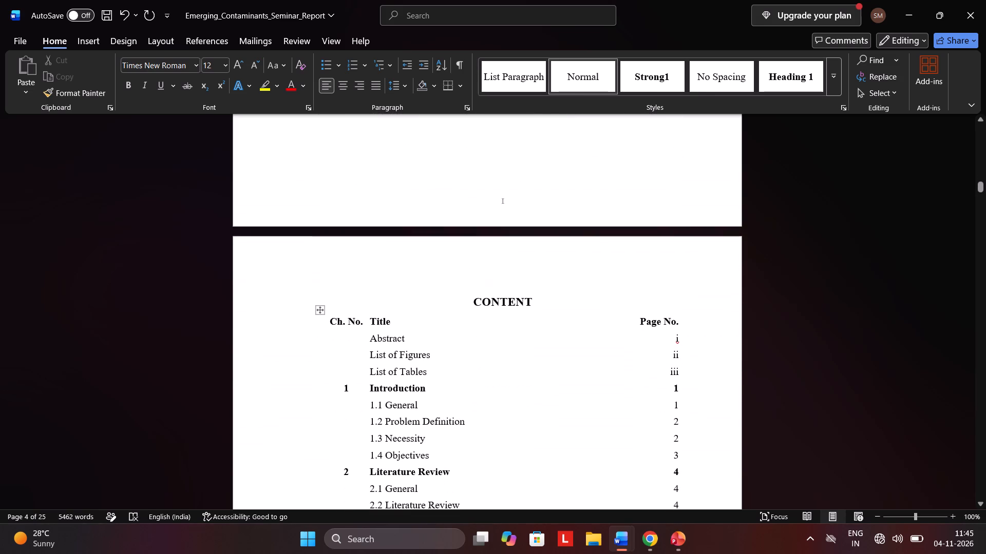
pyautogui.scroll(-1, 517, 388)
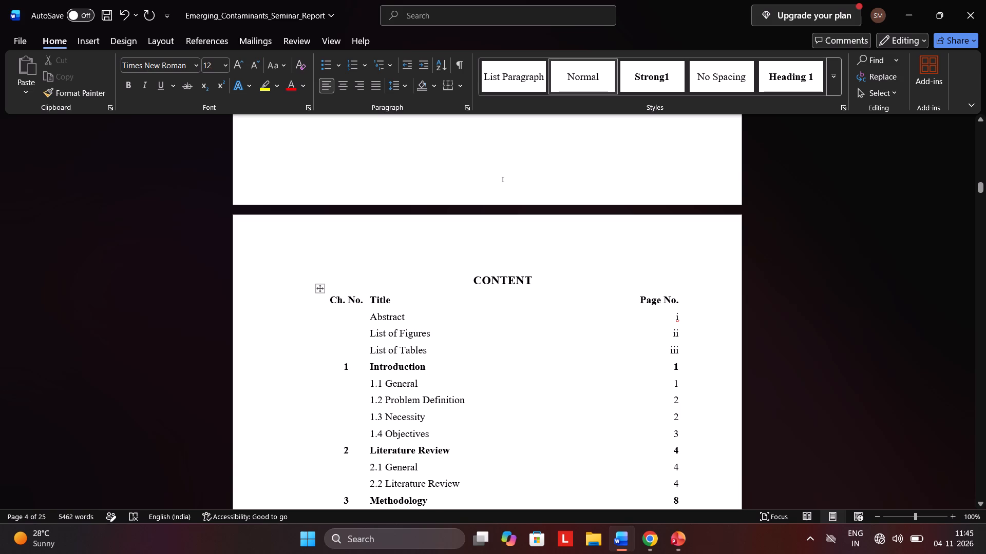
pyautogui.scroll(-4, 452, 370)
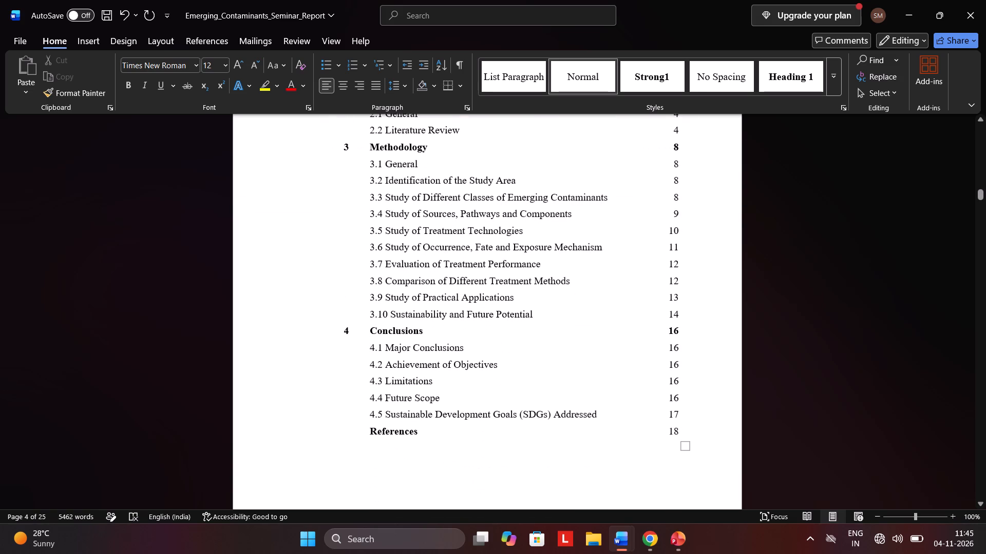
pyautogui.scroll(-3, 452, 370)
pyautogui.scroll(1, 452, 370)
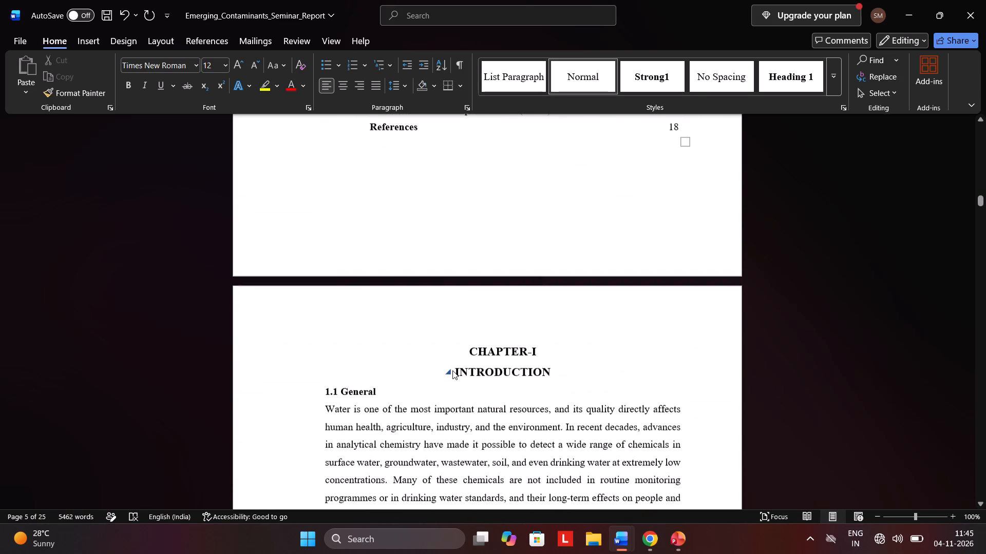
pyautogui.scroll(1, 452, 370)
# Read through Chapter I, from section 1.1 General to section 1.2 Problem Definition, checking text and headings.
pyautogui.scroll(-3, 452, 370)
pyautogui.scroll(1, 452, 370)
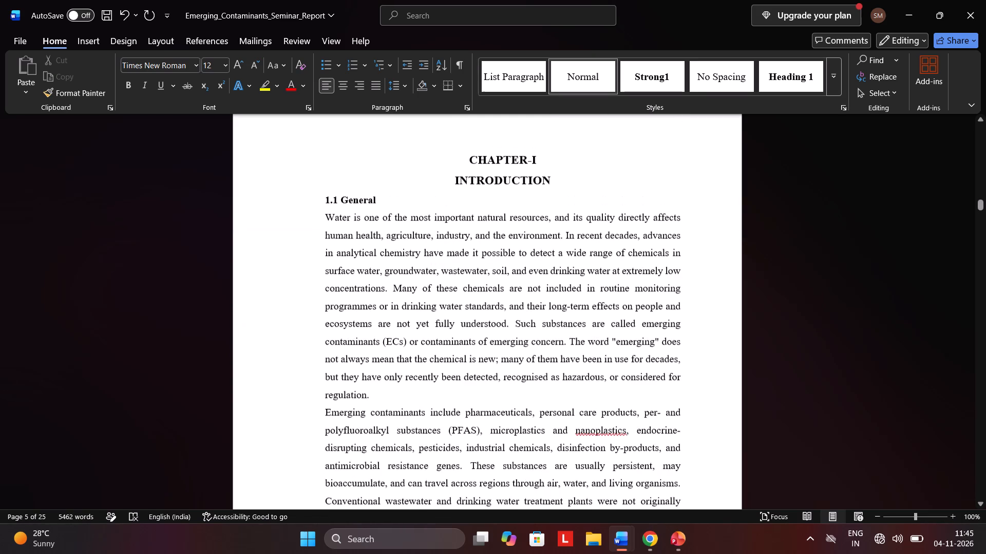
pyautogui.scroll(1, 452, 370)
pyautogui.scroll(-2, 452, 370)
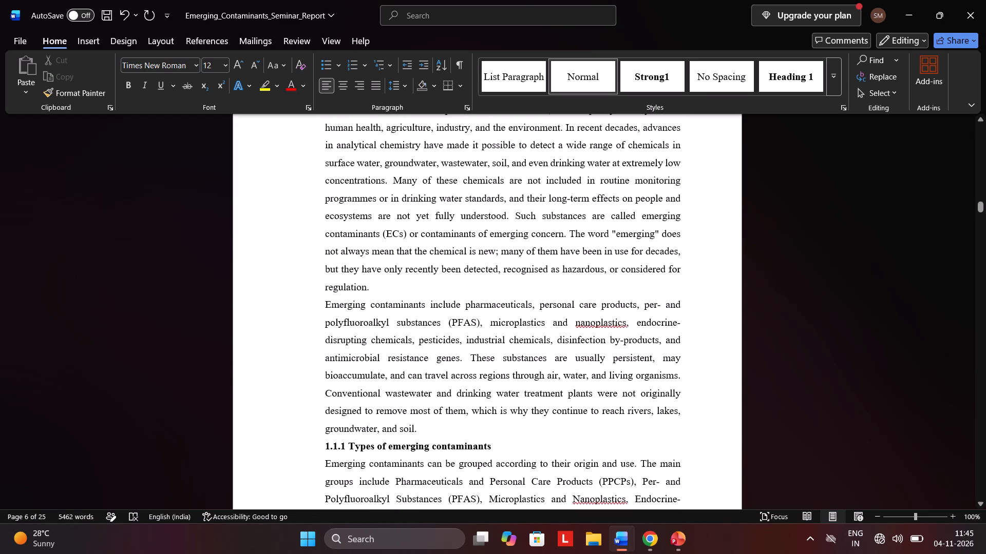
pyautogui.scroll(-2, 452, 370)
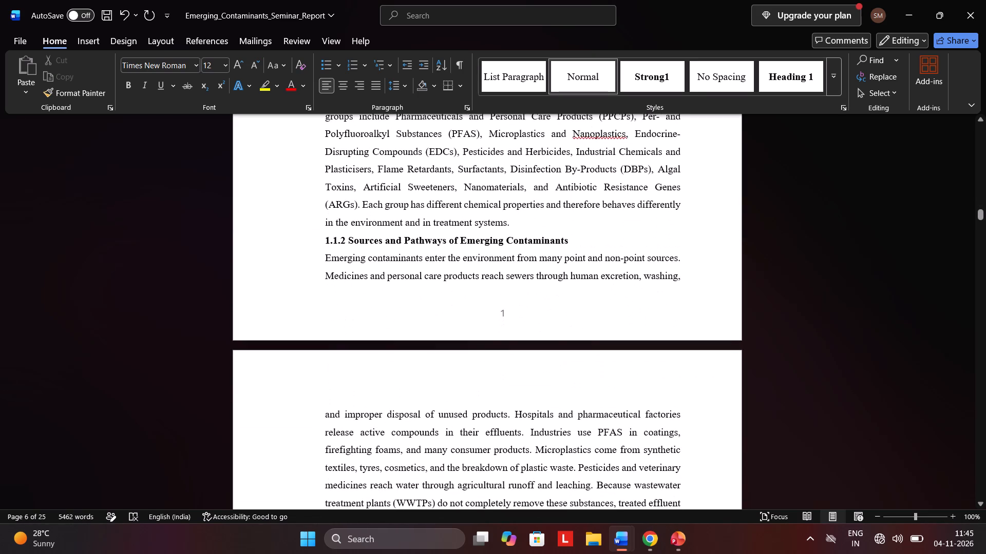
pyautogui.scroll(-2, 452, 370)
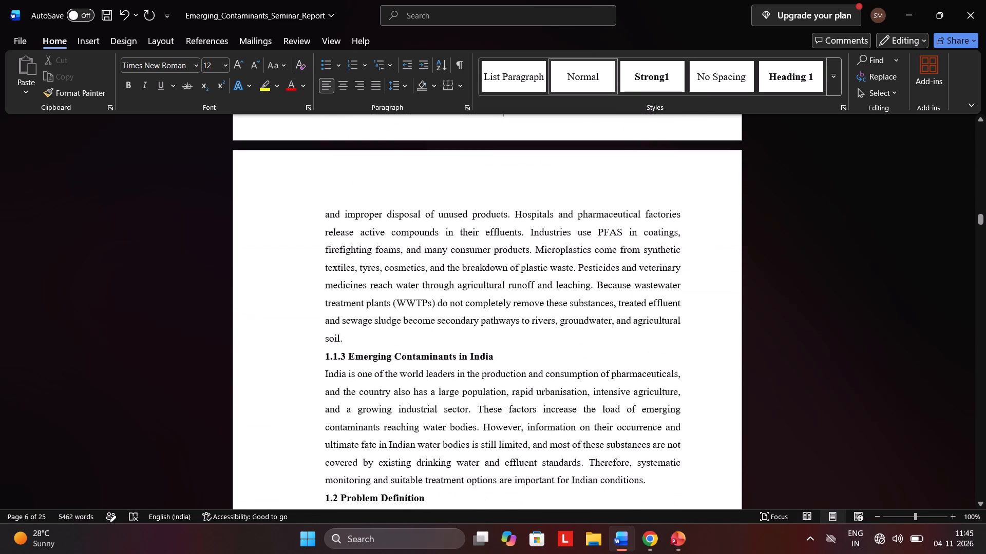
pyautogui.scroll(-2, 452, 370)
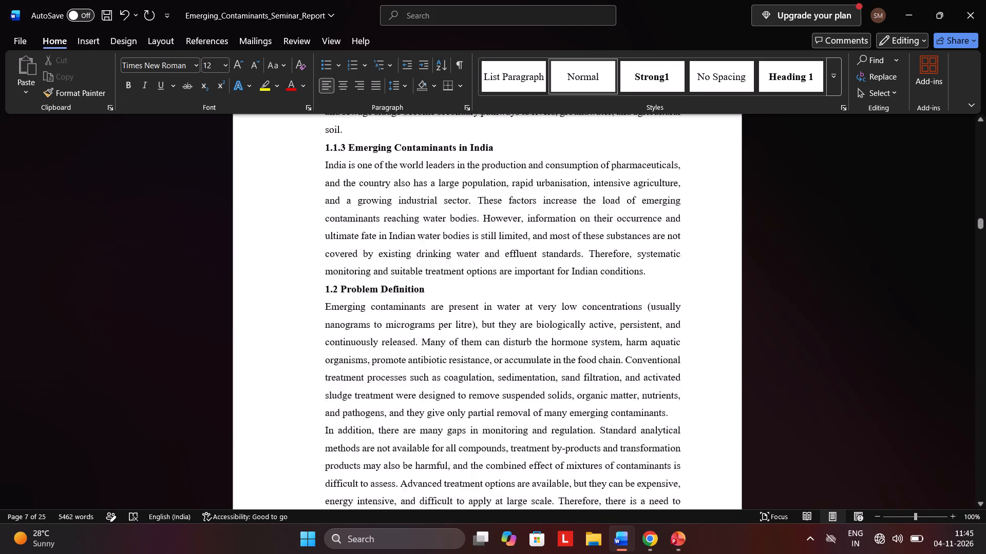
pyautogui.scroll(-1, 452, 370)
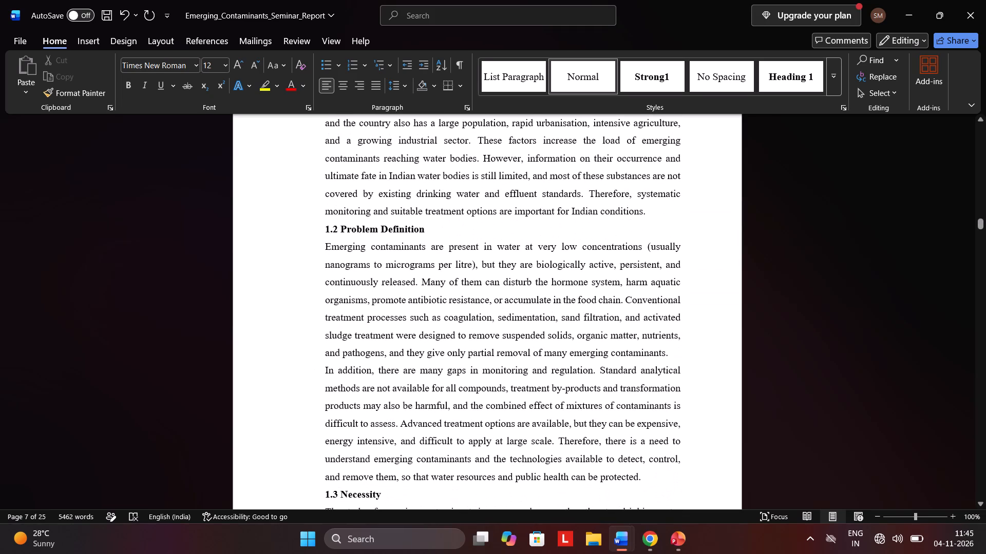
# Change the section 1.2 heading to "Problem Statement".
pyautogui.click(428, 229)
pyautogui.press('BackSpace')
pyautogui.press('BackSpace')
pyautogui.press('BackSpace')
pyautogui.press('BackSpace')
pyautogui.press('BackSpace')
pyautogui.press('BackSpace')
pyautogui.press('BackSpace')
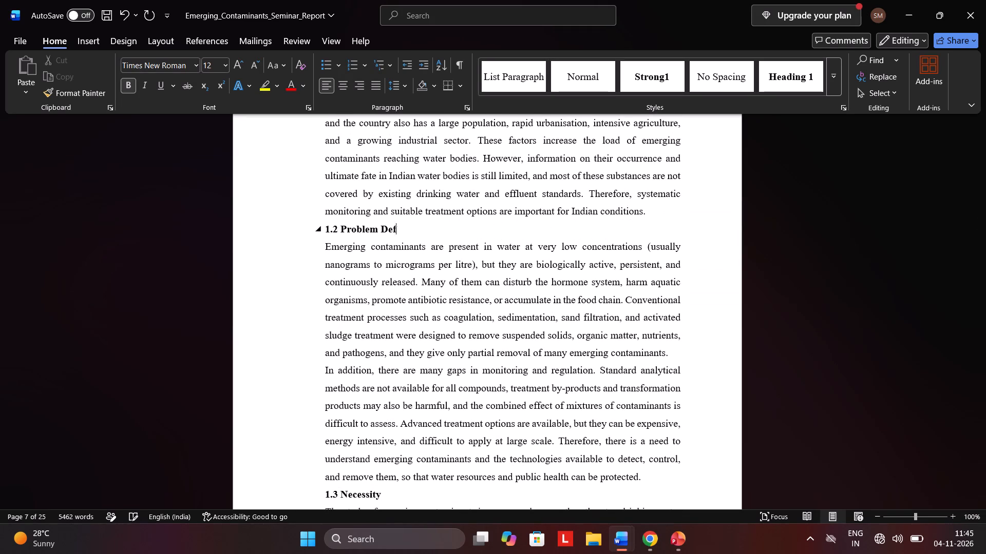
pyautogui.press('BackSpace')
pyautogui.press('BackSpace')
pyautogui.press('BackSpace')
pyautogui.press('s')
pyautogui.write('tatement')
# Check the grammar suggestion for the flagged word "Well" in the first body row of Table 1.1.
pyautogui.scroll(-2, 486, 309)
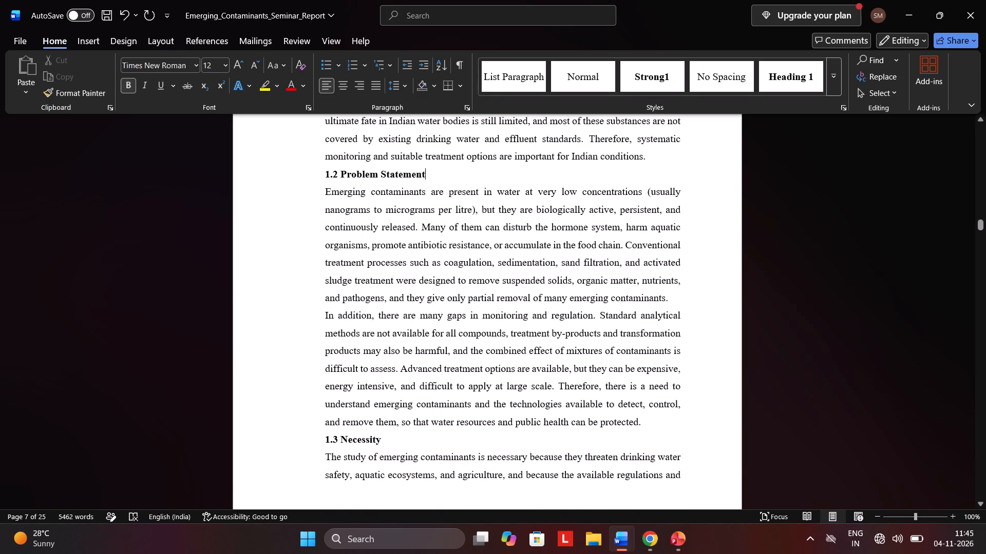
pyautogui.scroll(-3, 486, 309)
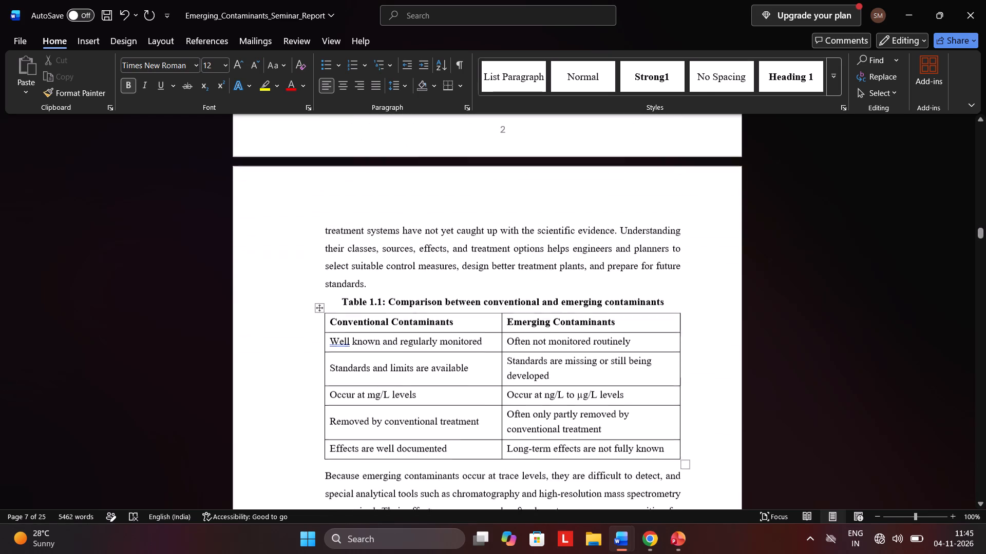
pyautogui.scroll(-2, 486, 309)
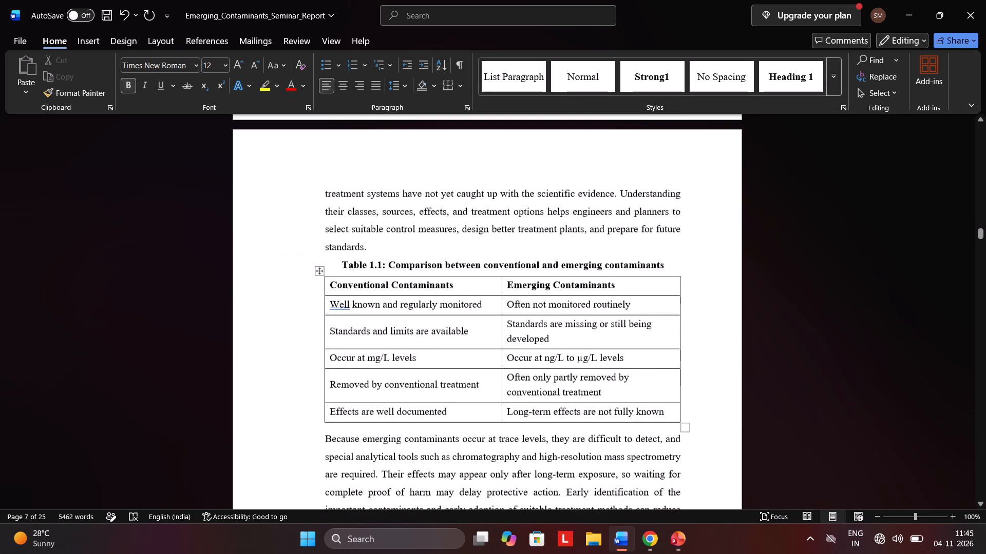
pyautogui.scroll(-1, 486, 309)
pyautogui.click(337, 303)
pyautogui.rightClick(337, 303)
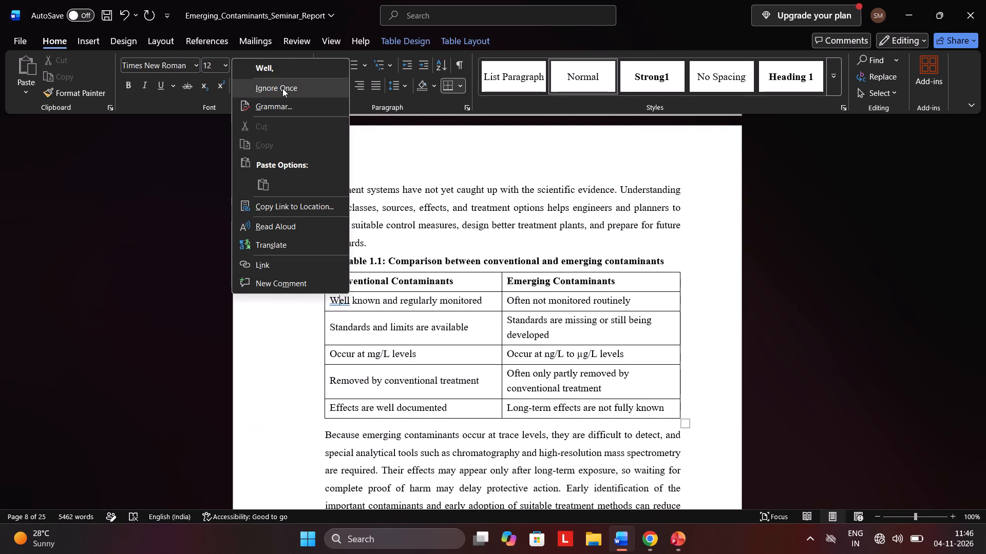
pyautogui.click(408, 330)
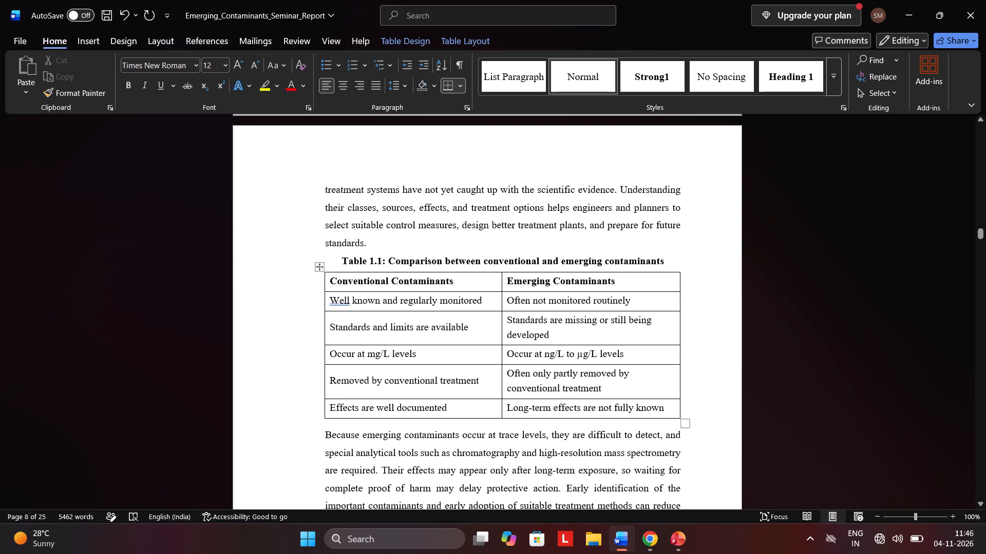
# Centre the text of both header cells, "Conventional Contaminants" and "Emerging Contaminants", in Table 1.1.
pyautogui.moveTo(412, 284); pyautogui.dragTo(586, 284)
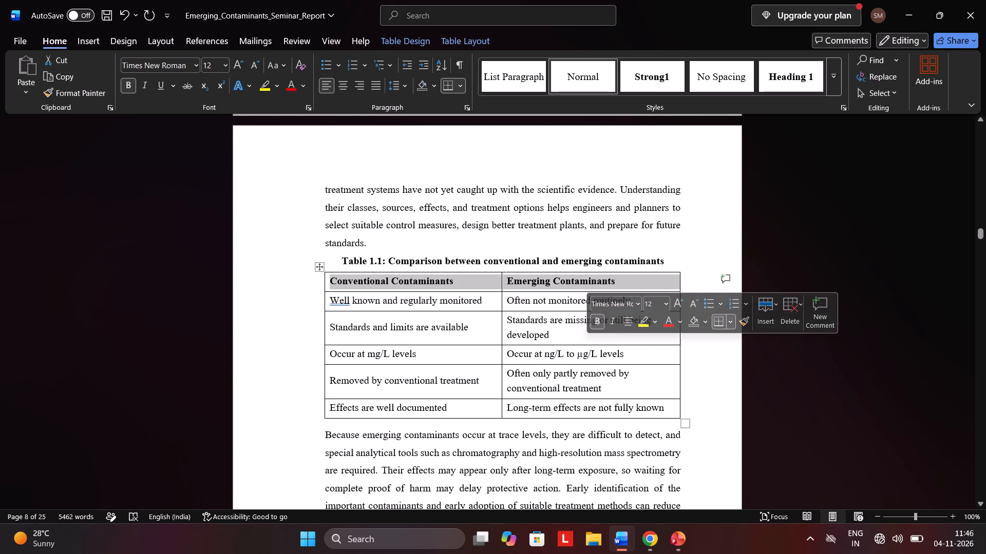
pyautogui.click(346, 89)
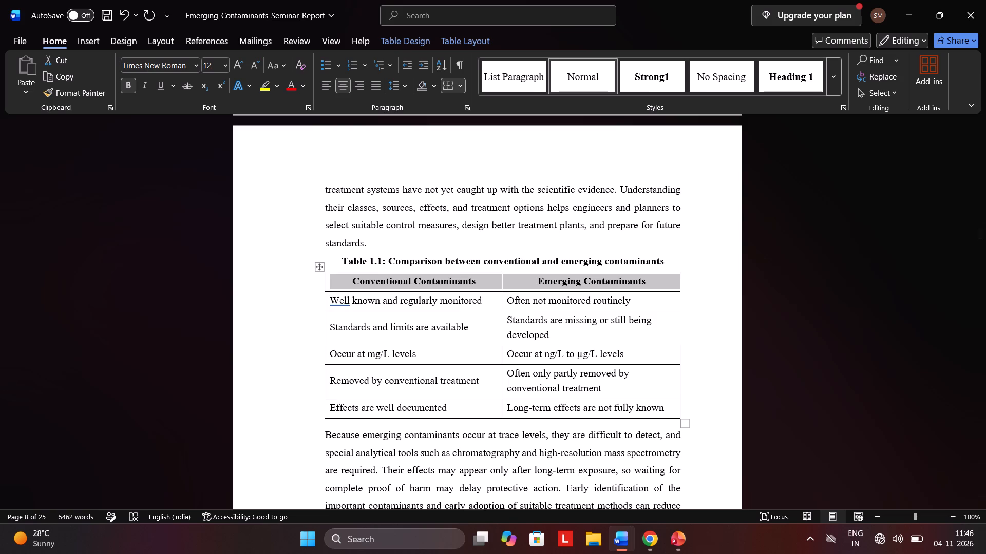
# Read Table 1.1 and the paragraphs below it in the Necessity section.
pyautogui.scroll(-2, 490, 464)
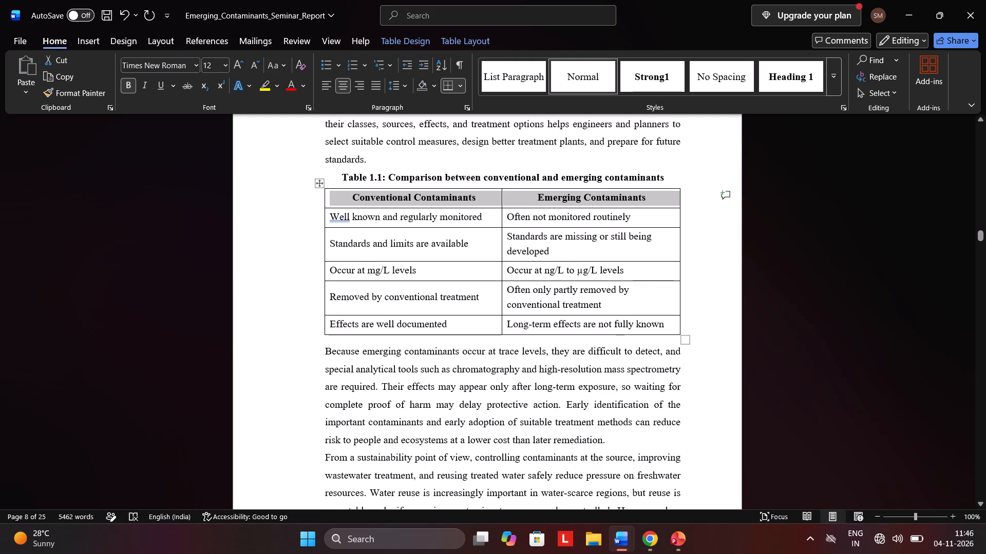
pyautogui.scroll(-1, 490, 464)
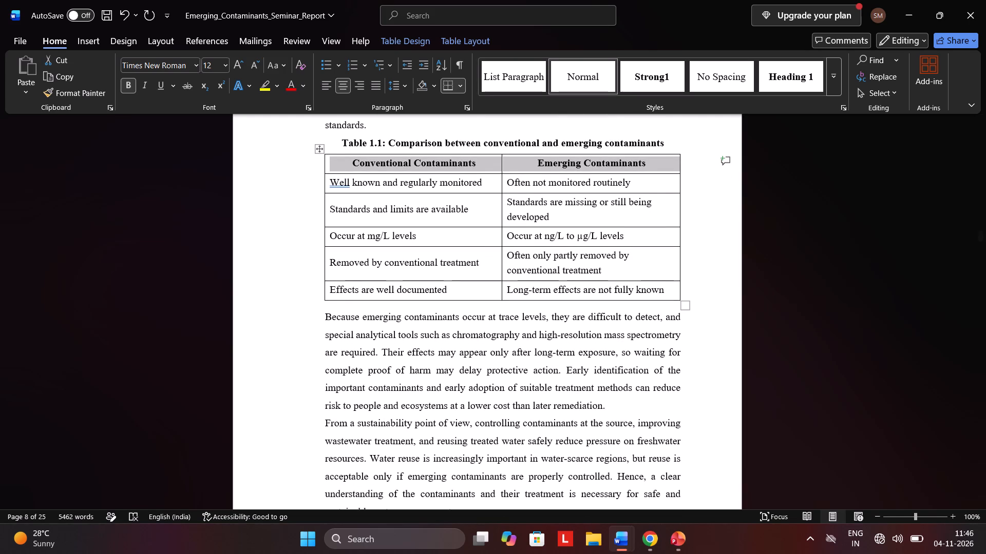
pyautogui.scroll(-1, 490, 464)
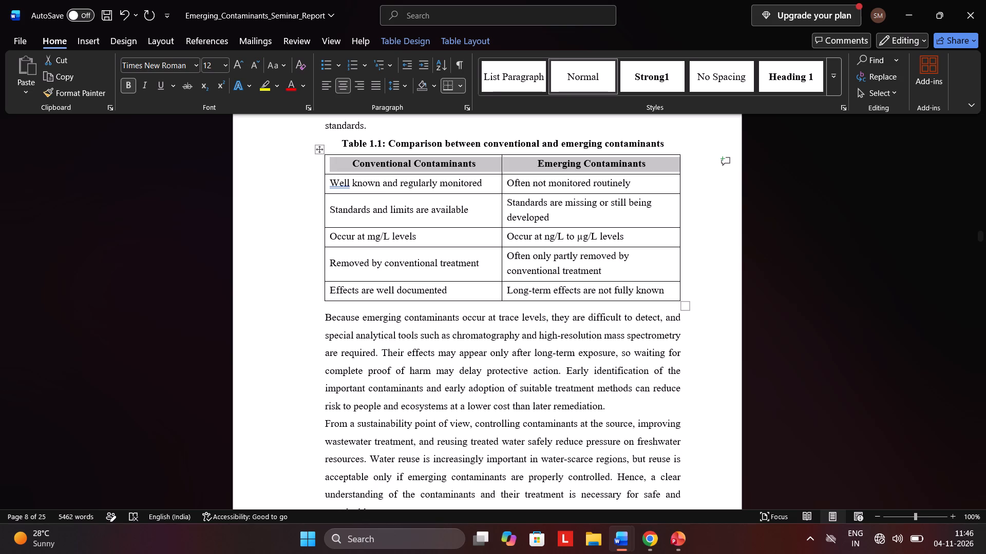
pyautogui.scroll(-2, 490, 464)
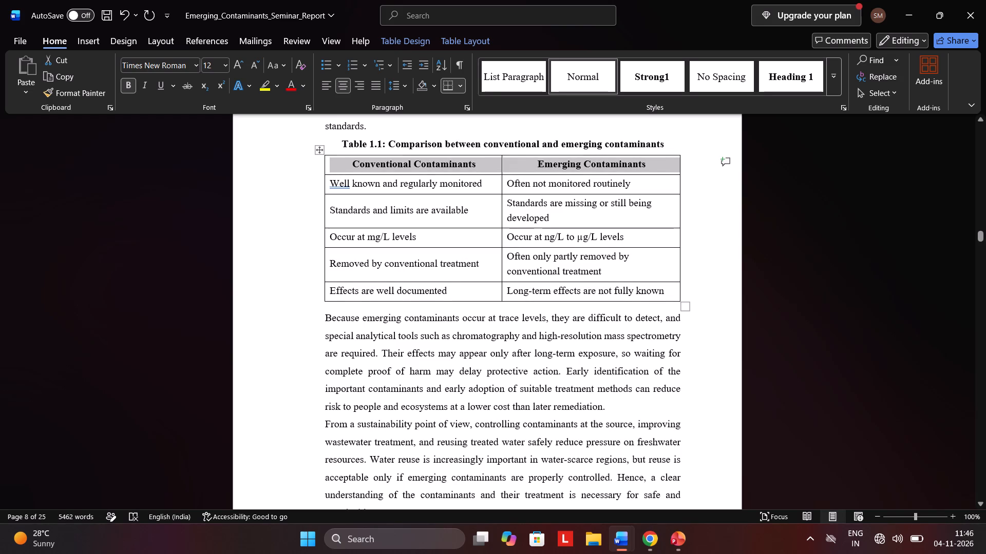
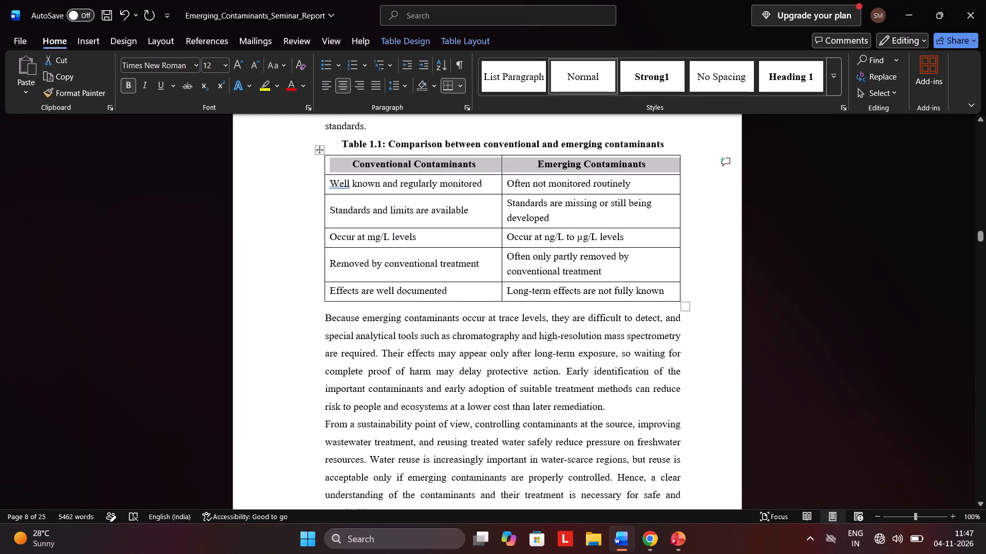
# Insert the placeholder "(Year)" between "Zhou et al." and the citation [1] in section 2.2 Literature Review.
pyautogui.scroll(-2, 533, 392)
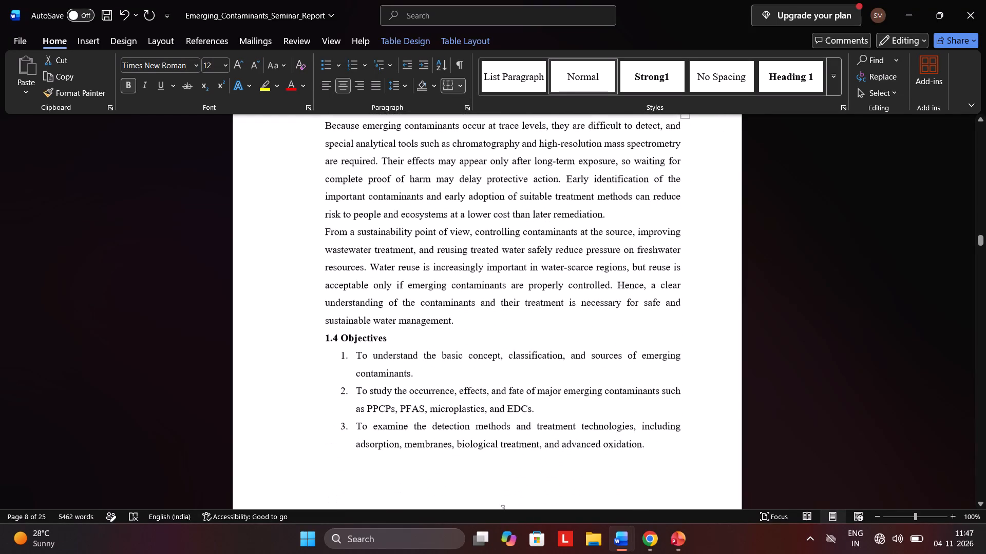
pyautogui.scroll(-5, 533, 392)
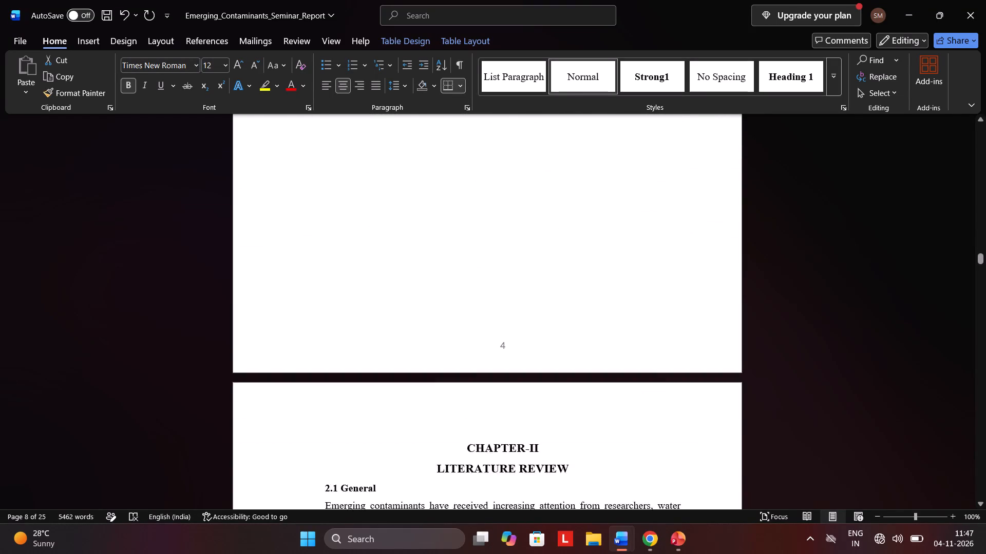
pyautogui.scroll(-5, 533, 392)
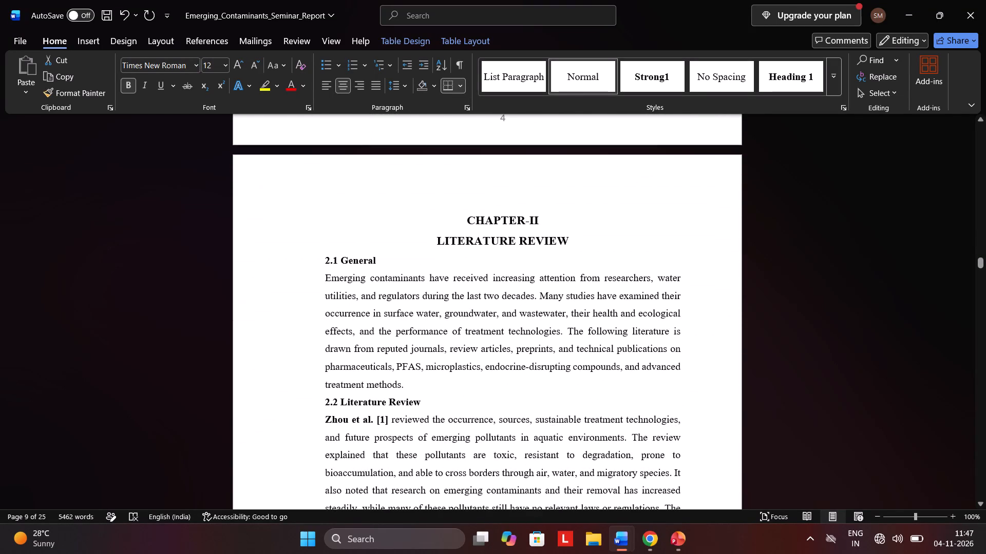
pyautogui.scroll(-2, 533, 392)
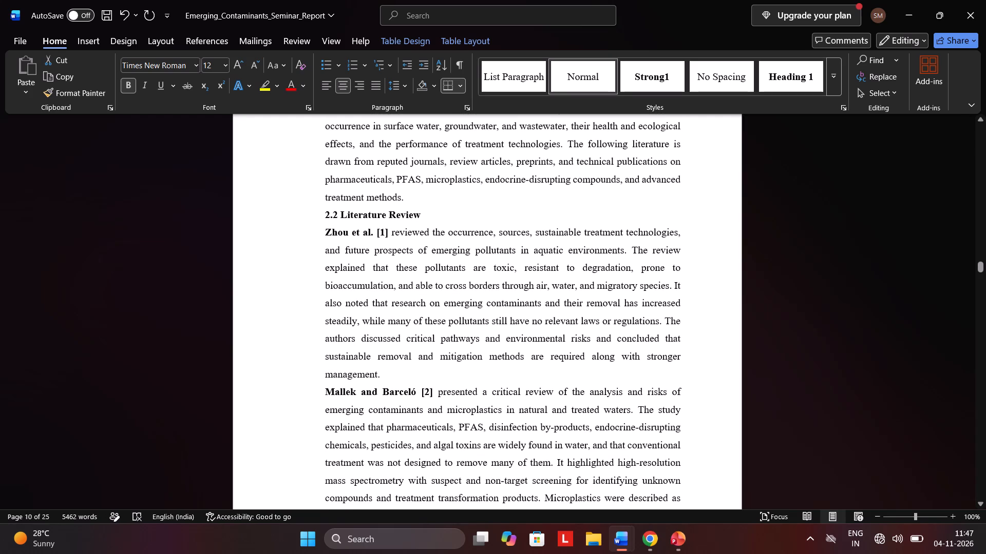
pyautogui.click(373, 235)
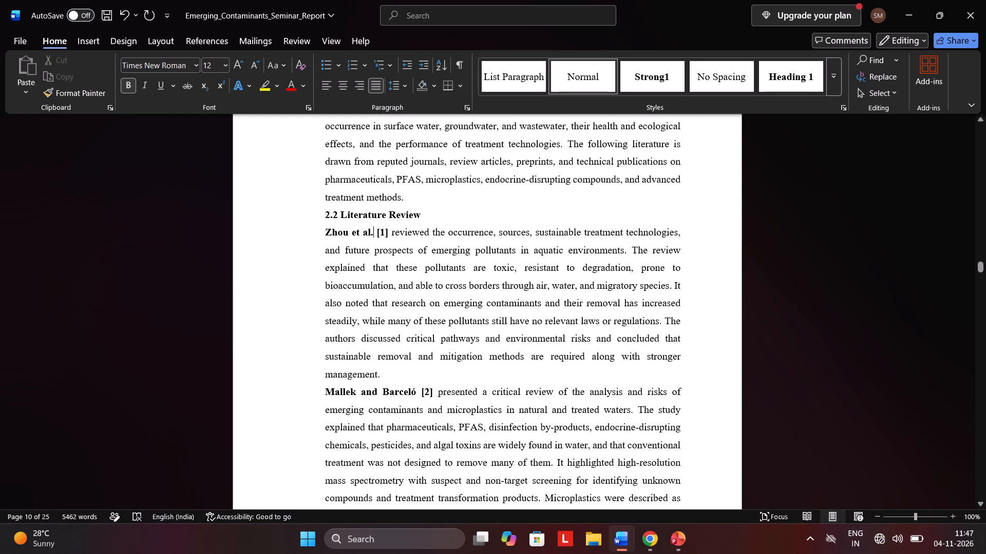
pyautogui.press('space')
pyautogui.write('()')
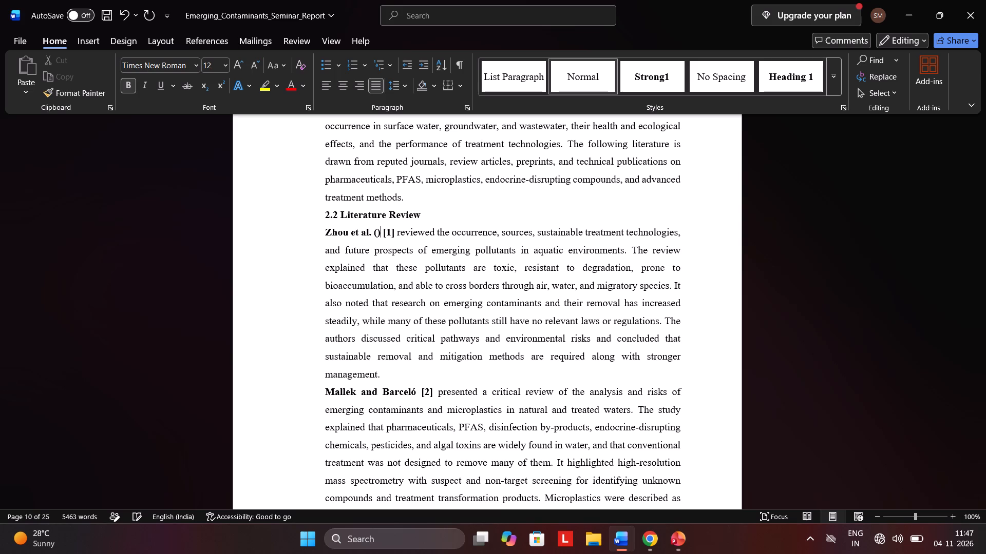
pyautogui.press('Left')
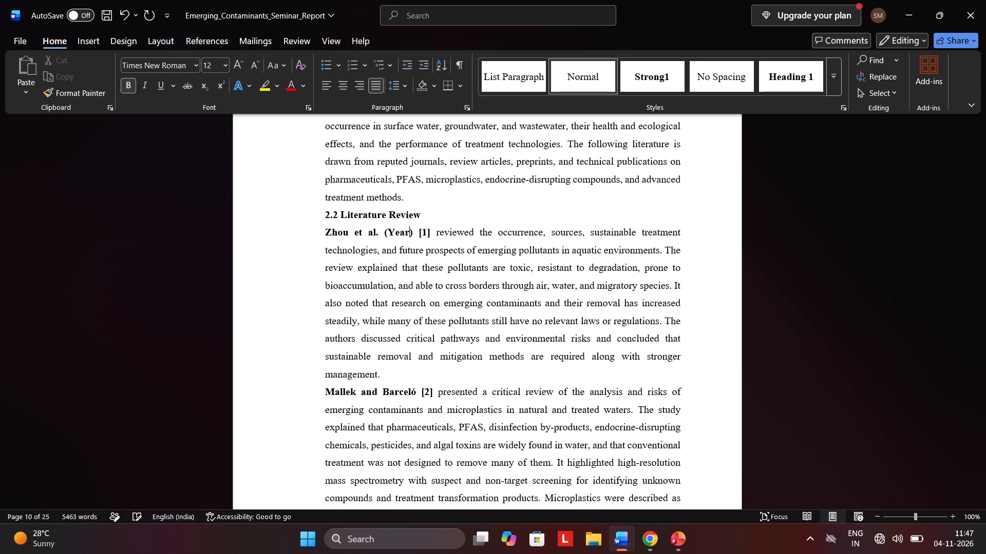
# Look through the remaining literature review entries of Chapter II, up to the start of Chapter III.
pyautogui.scroll(-3, 483, 346)
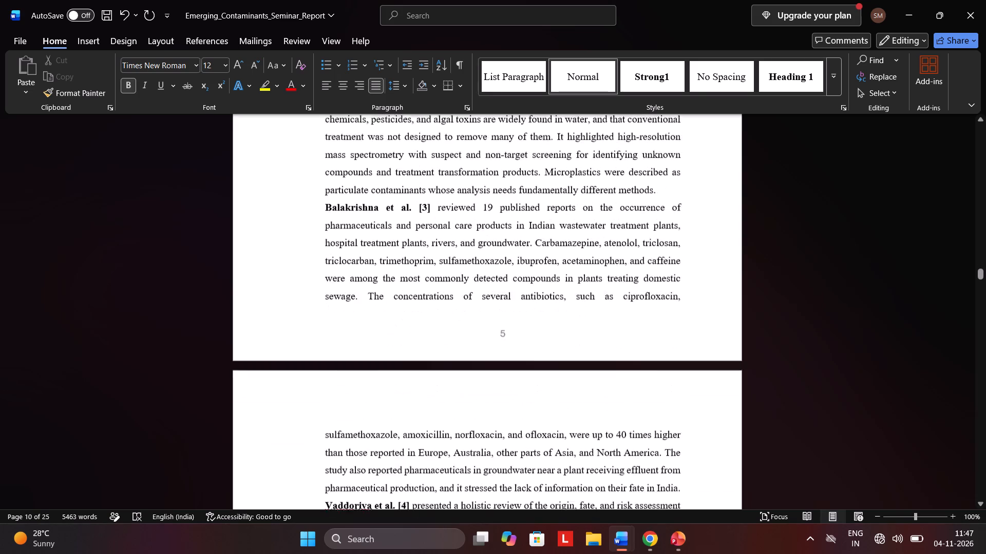
pyautogui.scroll(-3, 483, 346)
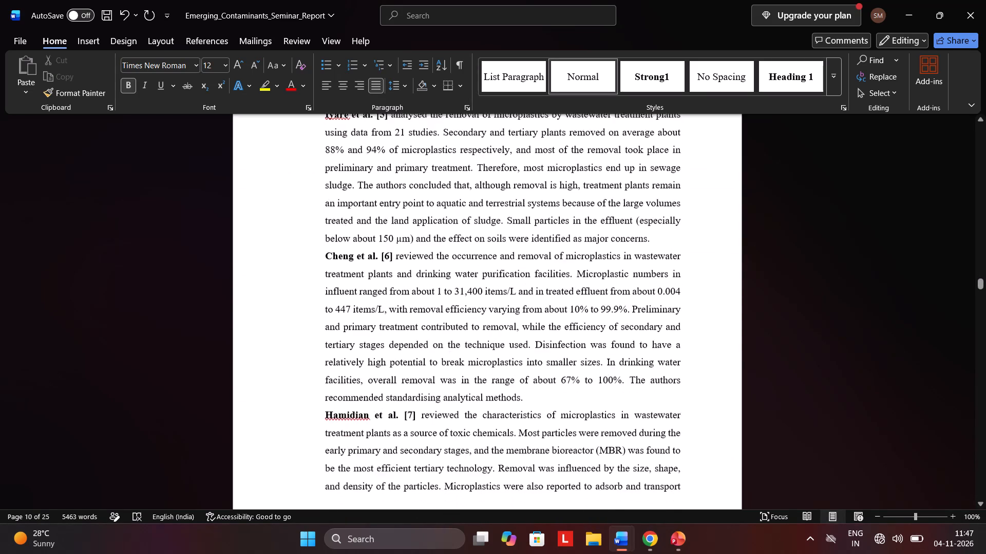
pyautogui.scroll(-3, 483, 346)
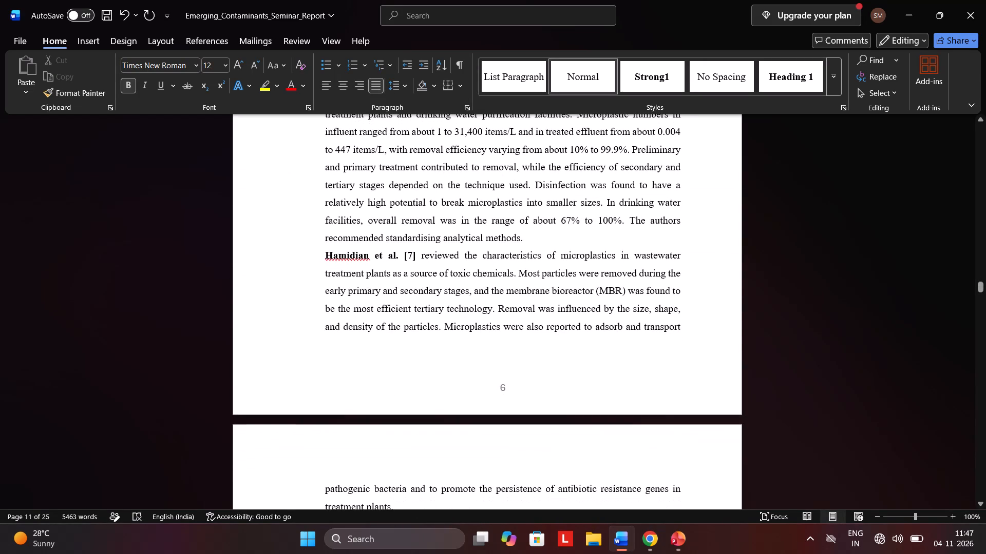
pyautogui.scroll(-1, 483, 346)
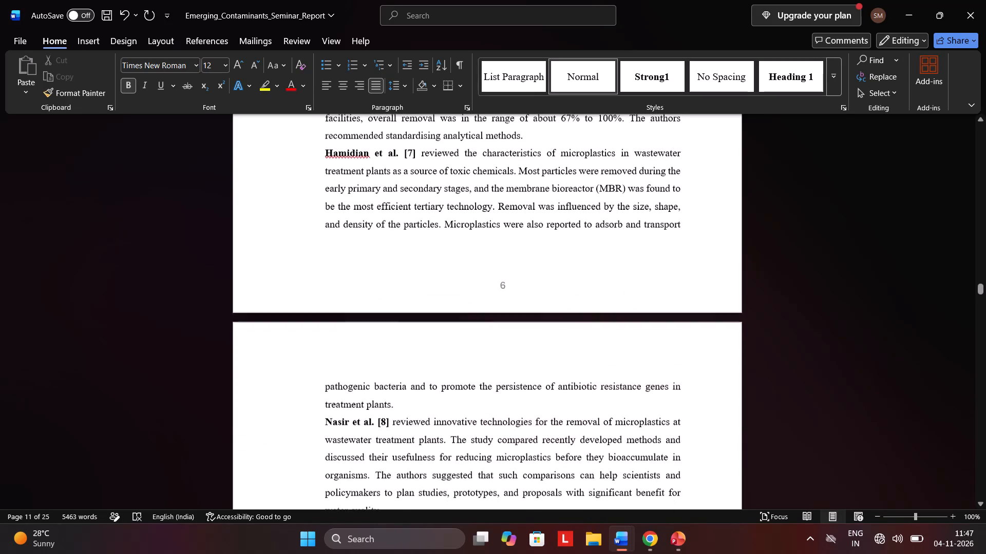
pyautogui.scroll(-4, 483, 346)
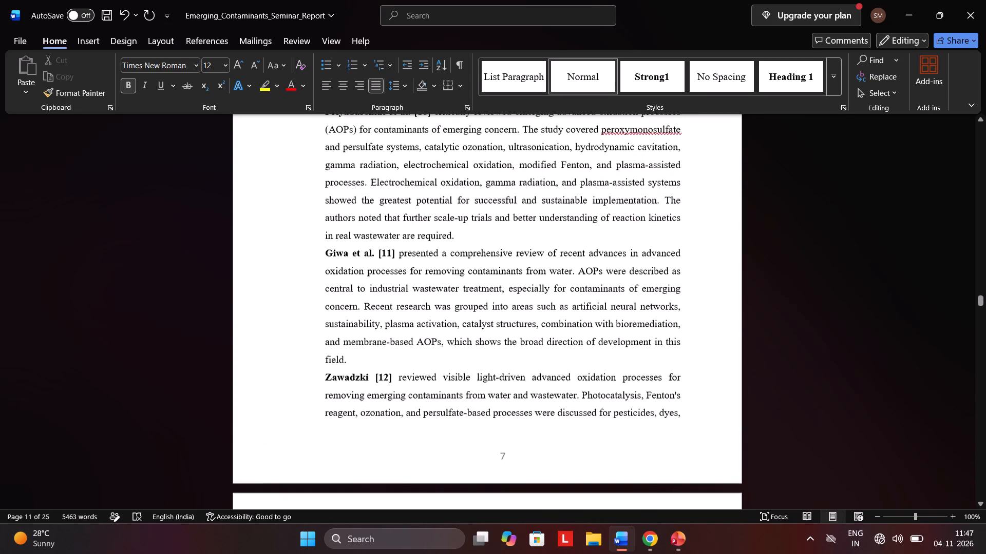
pyautogui.scroll(-5, 483, 346)
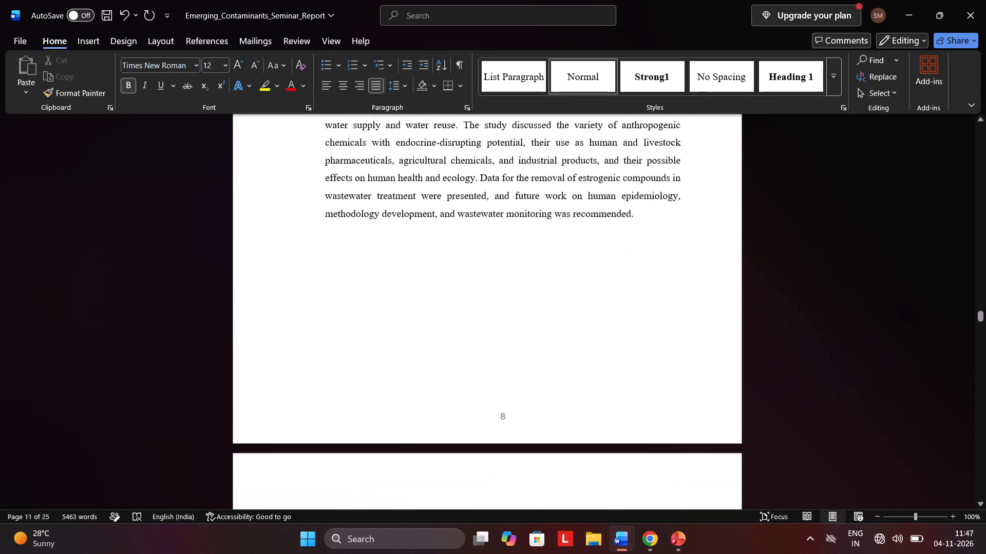
pyautogui.scroll(-3, 483, 346)
# Change the Chapter III title to "MATERIALS AND METHODOLOGY".
pyautogui.scroll(1, 483, 346)
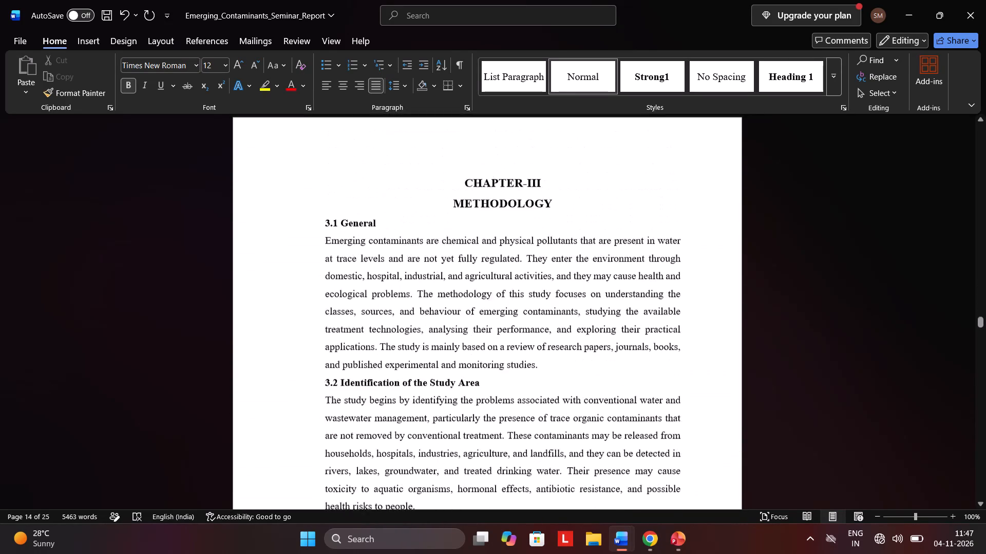
pyautogui.scroll(1, 483, 346)
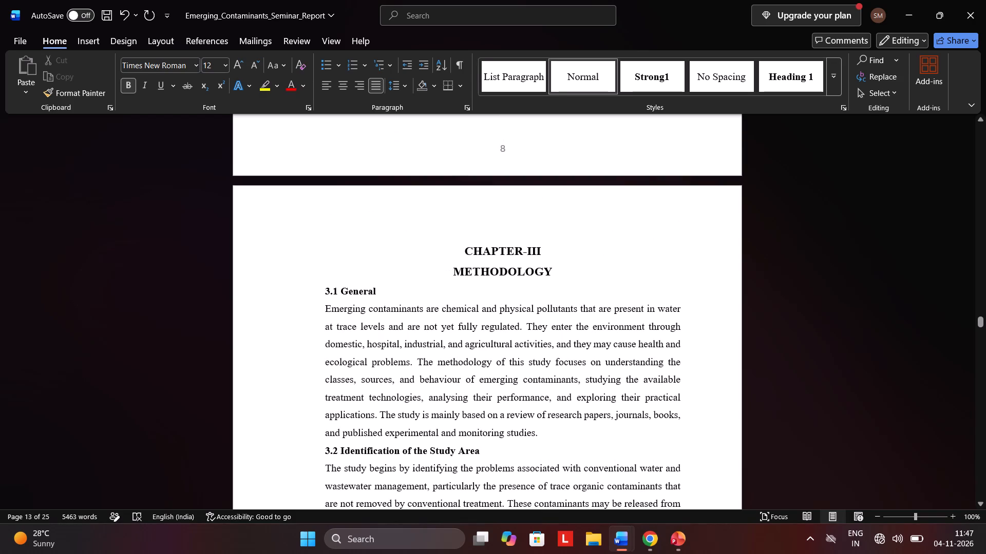
pyautogui.scroll(-1, 497, 329)
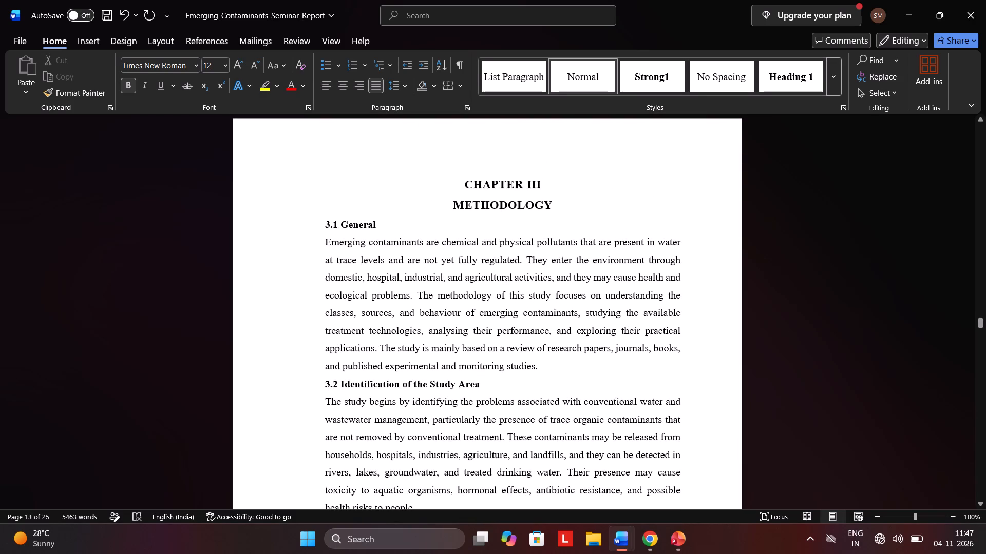
pyautogui.scroll(-1, 497, 329)
pyautogui.click(454, 210)
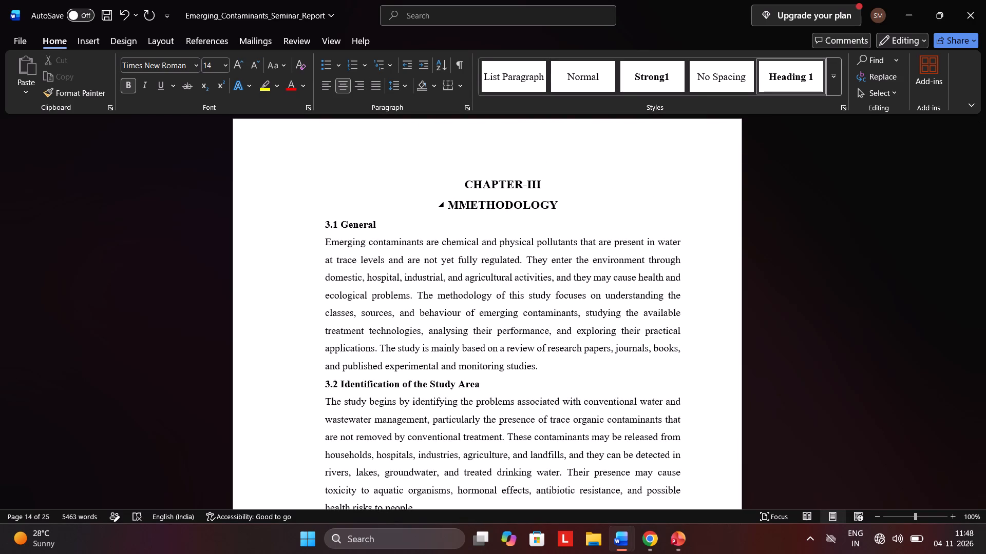
pyautogui.write('ATERIALS AND')
pyautogui.press('space')
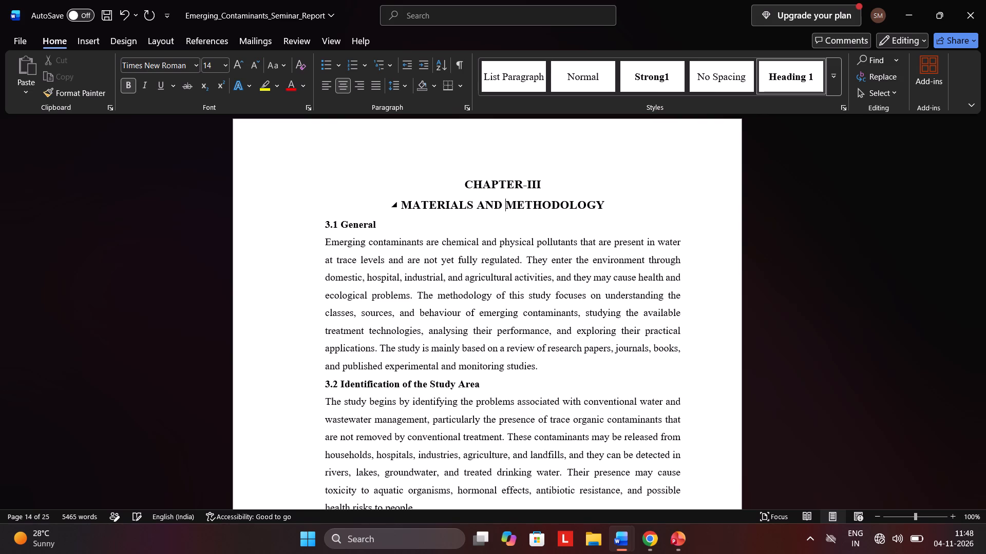
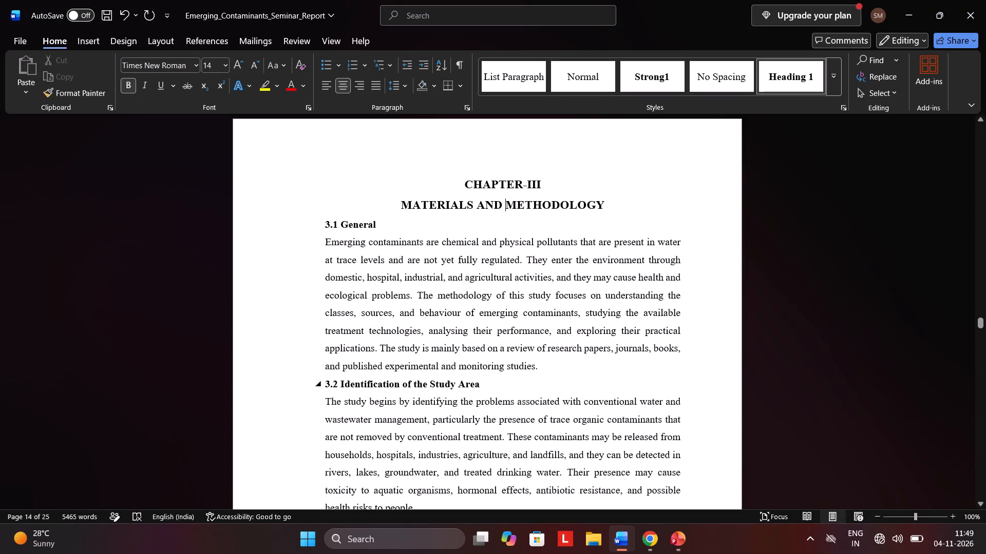
# Look through sections 3.1 to 3.3 of Chapter III, including the contaminant class descriptions a) to d).
pyautogui.scroll(-2, 470, 385)
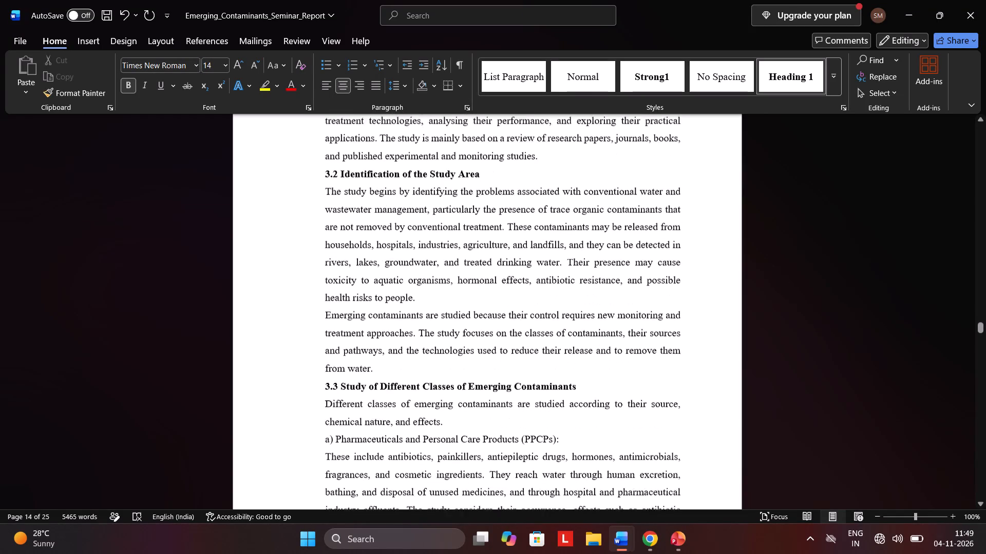
pyautogui.scroll(-1, 470, 385)
pyautogui.scroll(1, 470, 385)
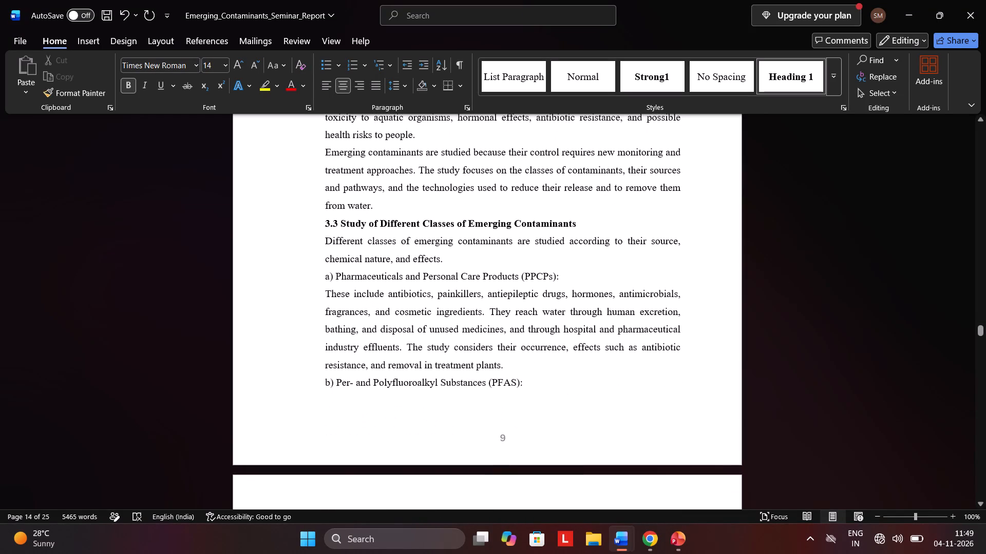
pyautogui.scroll(2, 470, 385)
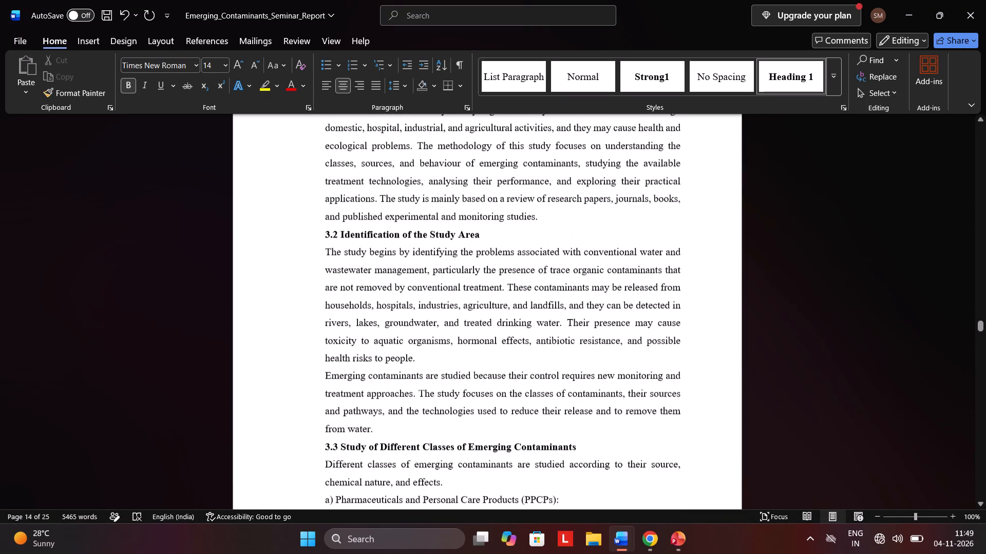
pyautogui.scroll(-1, 470, 385)
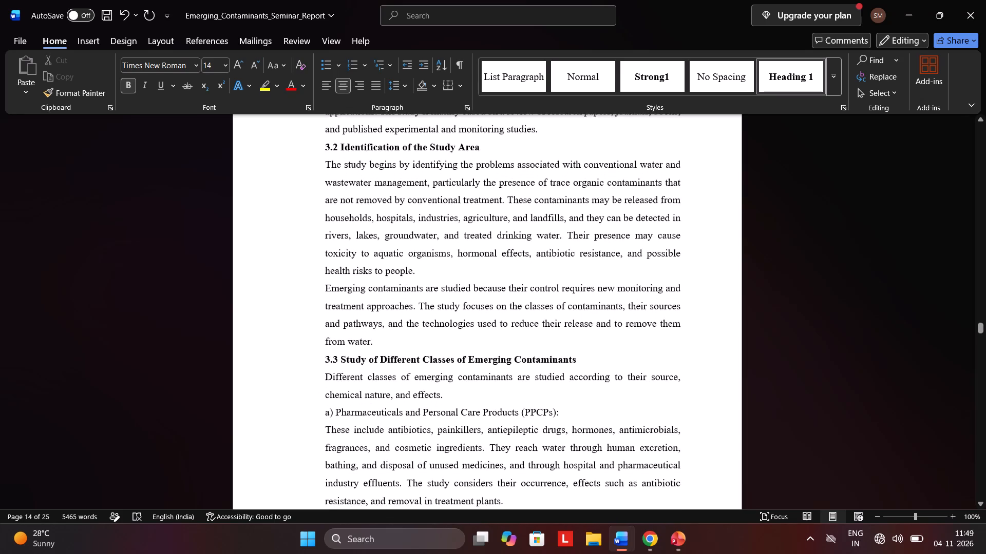
pyautogui.scroll(-2, 470, 385)
pyautogui.scroll(1, 470, 385)
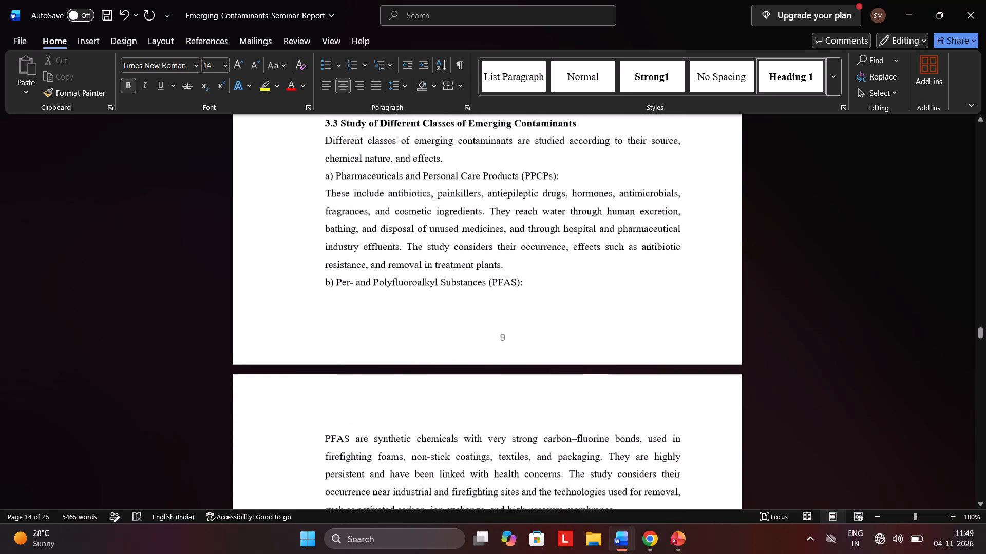
pyautogui.scroll(1, 470, 385)
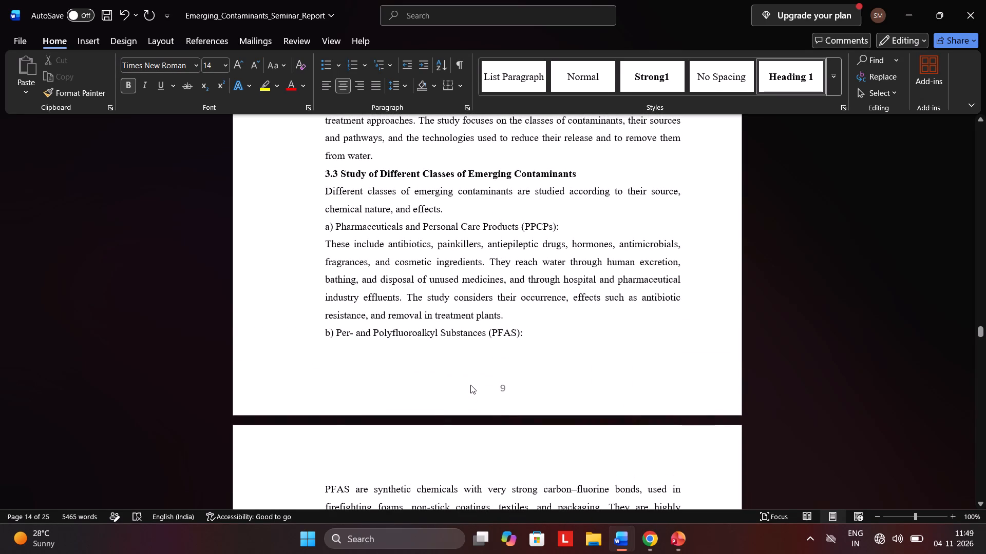
pyautogui.scroll(-2, 470, 385)
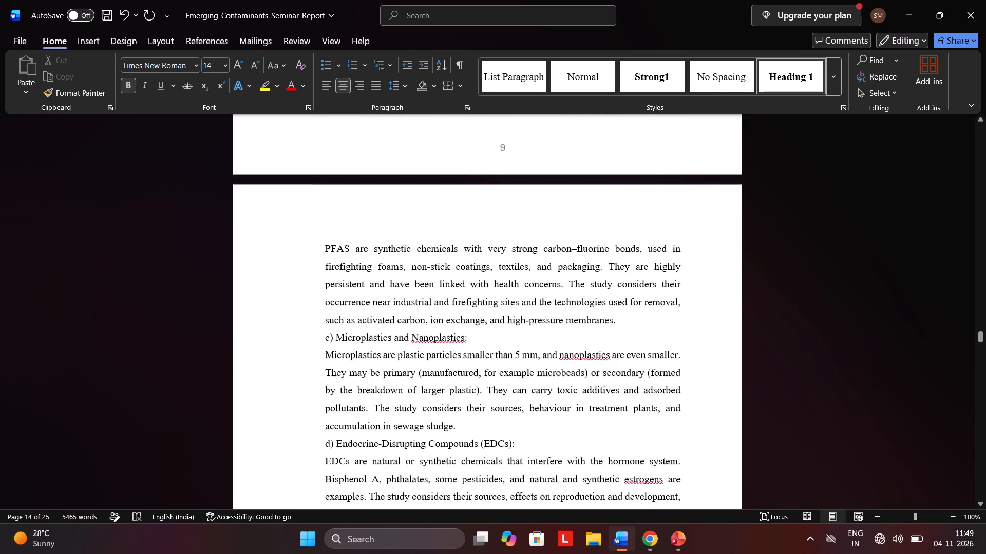
pyautogui.scroll(-2, 470, 385)
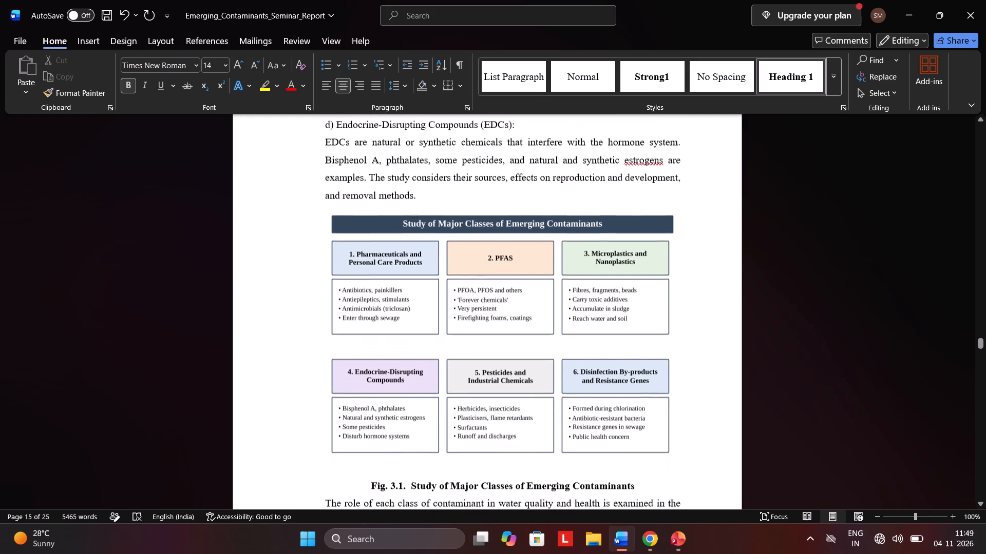
# Add a black picture border around the Fig. 3.1 diagram, Study of Major Classes of Emerging Contaminants.
pyautogui.scroll(-1, 470, 385)
pyautogui.click(509, 305)
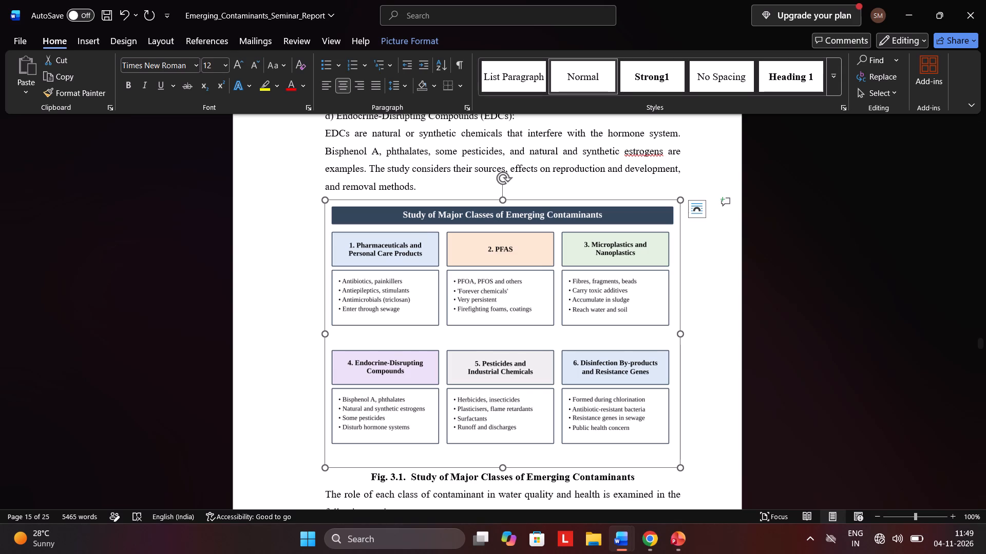
pyautogui.doubleClick(508, 312)
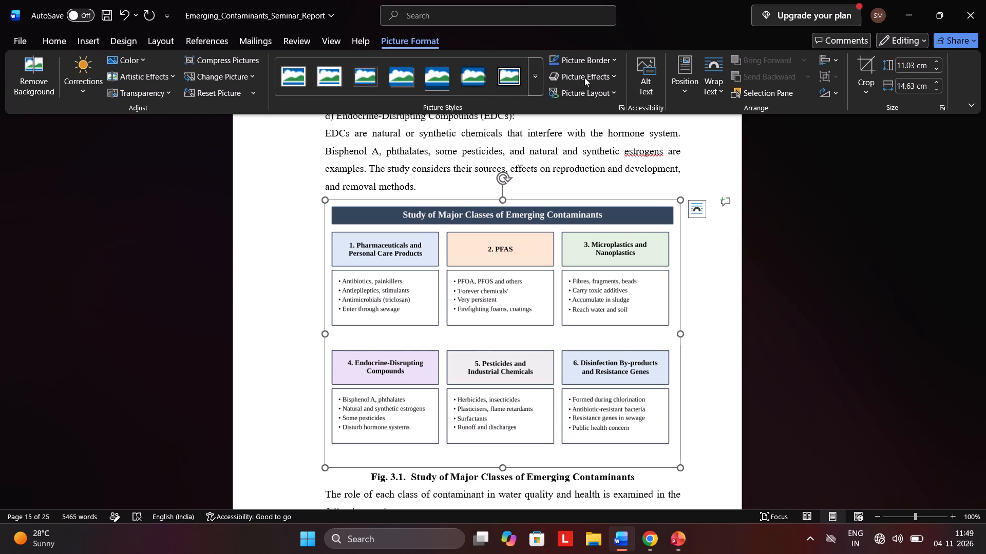
pyautogui.click(595, 65)
pyautogui.click(572, 124)
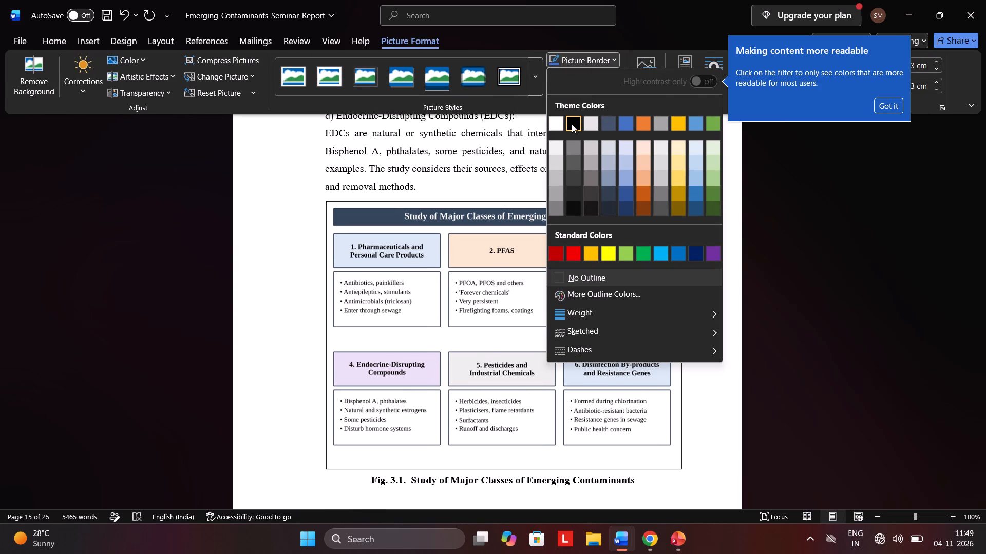
pyautogui.click(716, 311)
# Look through sections 3.4 Study of Sources, Pathways and Components and 3.5 Study of Treatment Technologies.
pyautogui.scroll(-1, 466, 442)
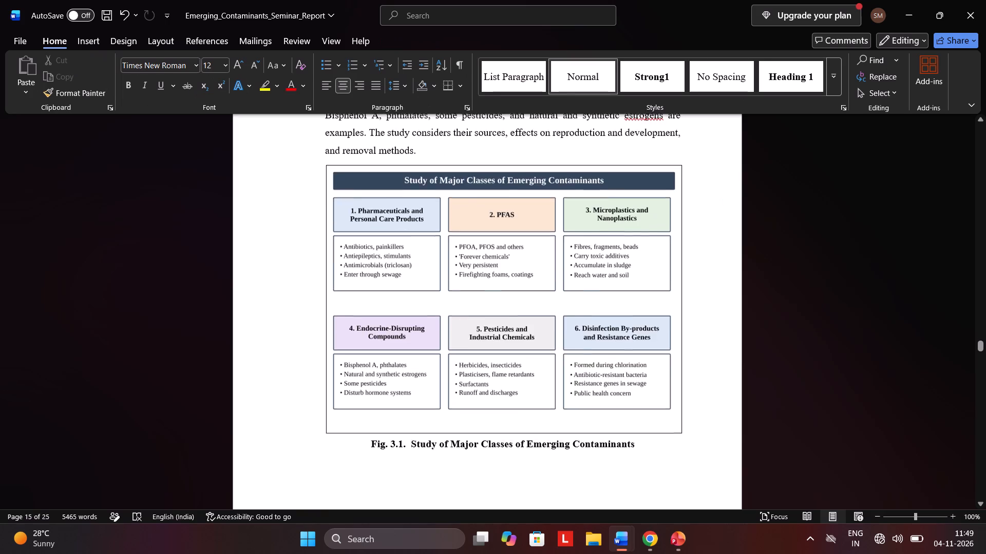
pyautogui.scroll(-3, 466, 442)
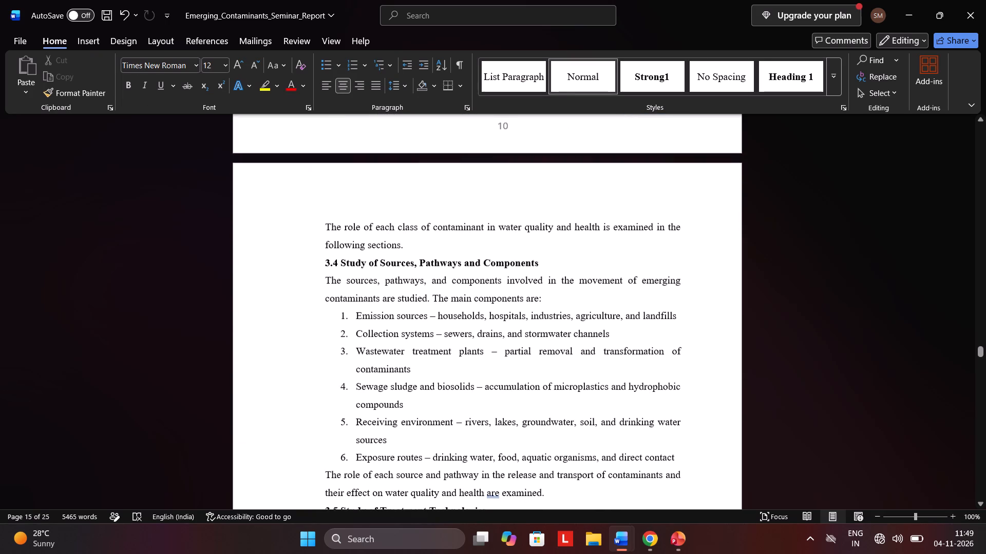
pyautogui.scroll(-2, 466, 442)
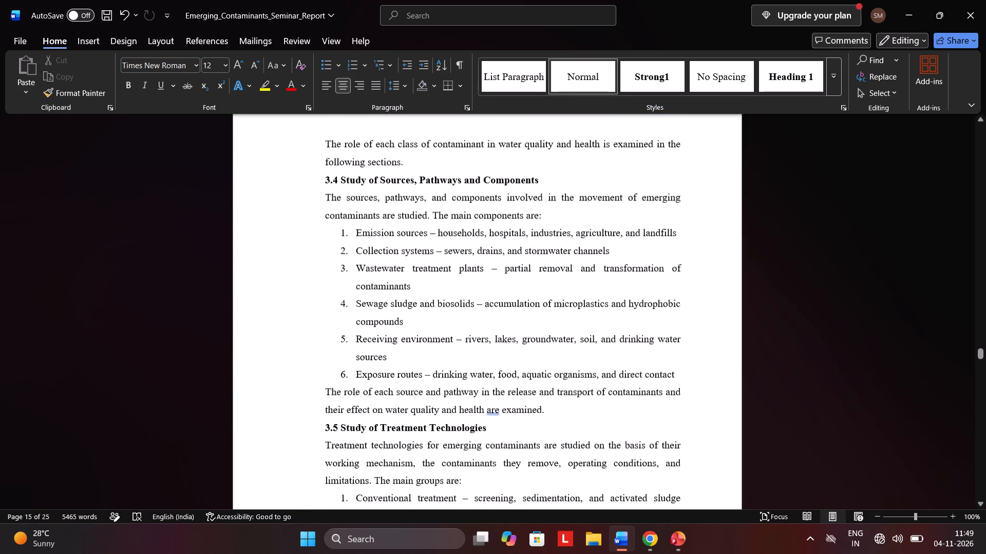
pyautogui.scroll(-1, 466, 442)
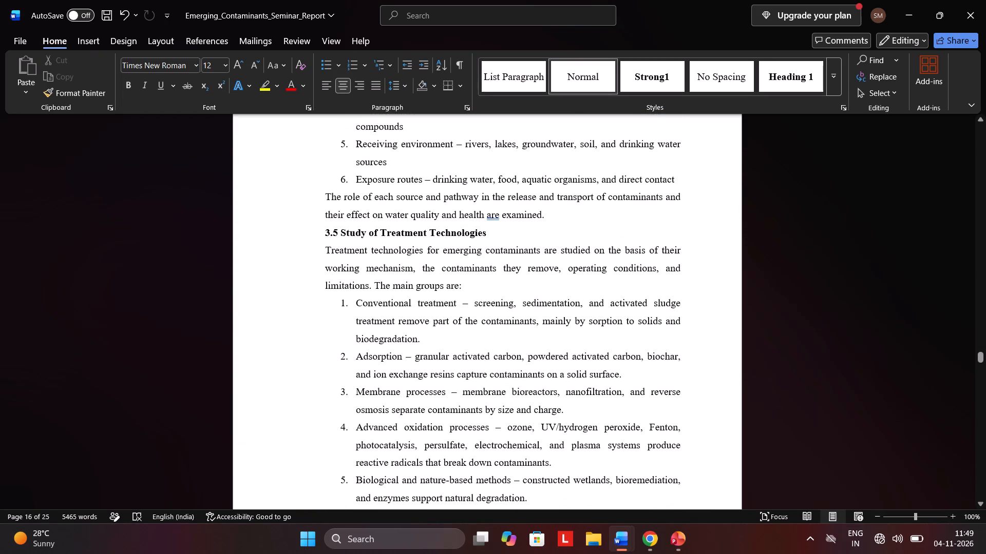
pyautogui.scroll(-2, 466, 442)
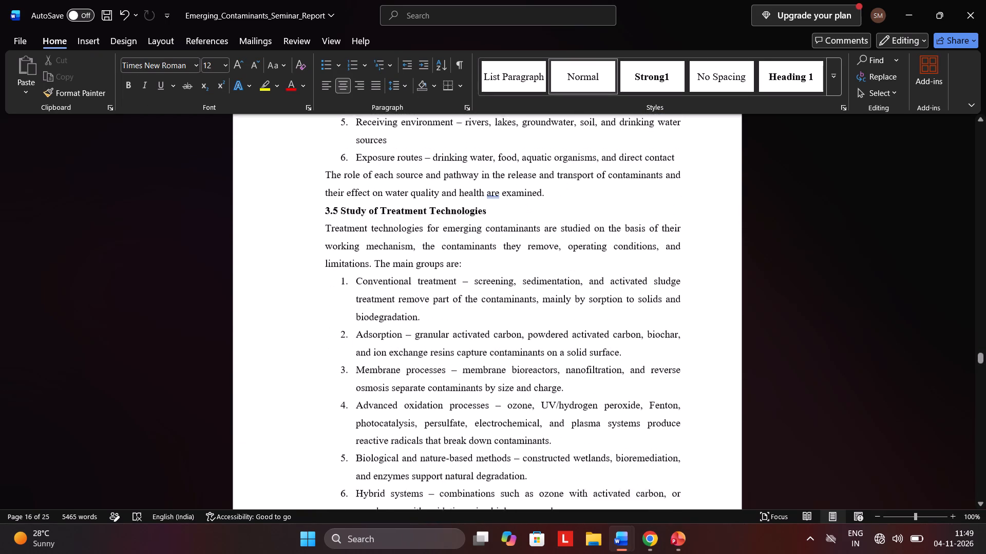
pyautogui.scroll(-4, 466, 442)
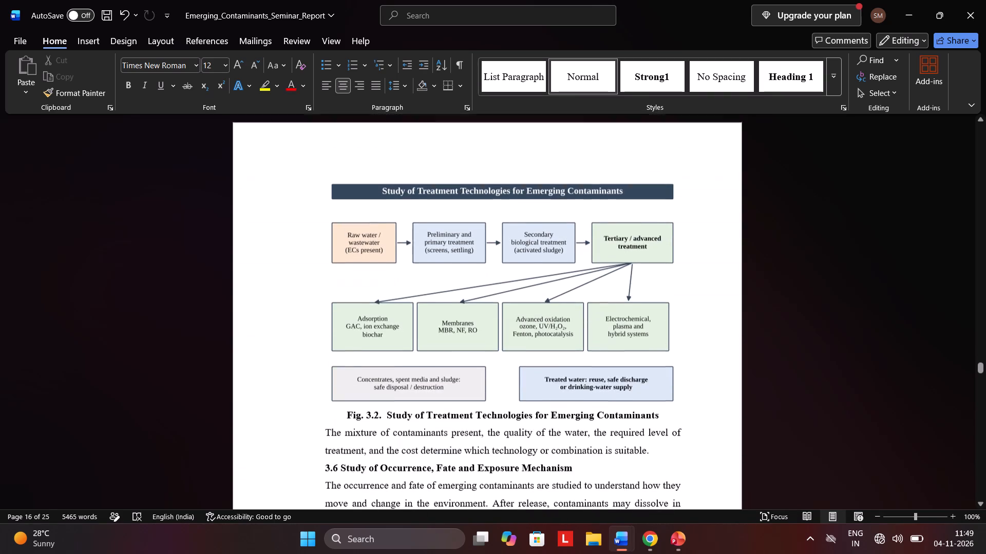
# Add a black picture border around the Fig. 3.2 diagram, Study of Treatment Technologies for Emerging Contaminants.
pyautogui.scroll(-1, 466, 442)
pyautogui.click(536, 266)
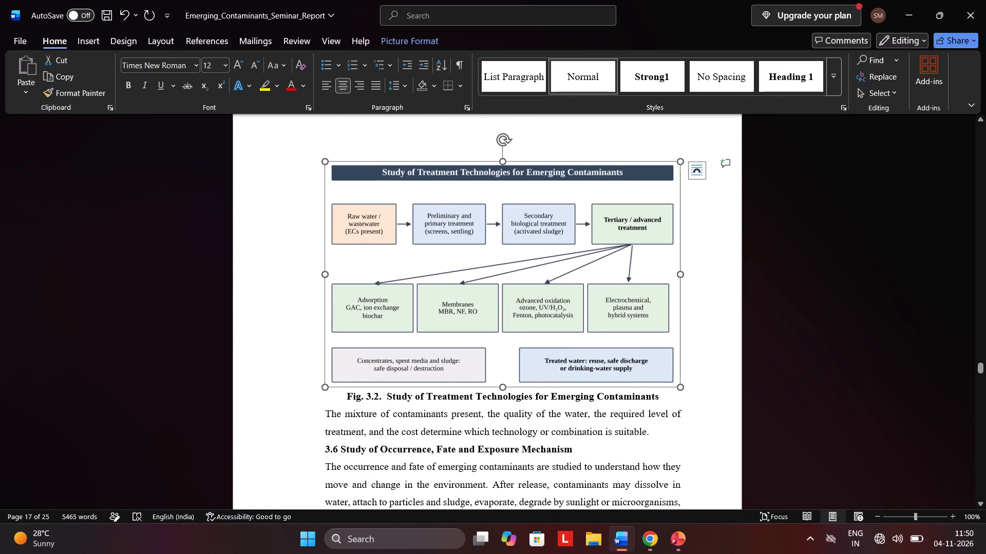
pyautogui.doubleClick(509, 210)
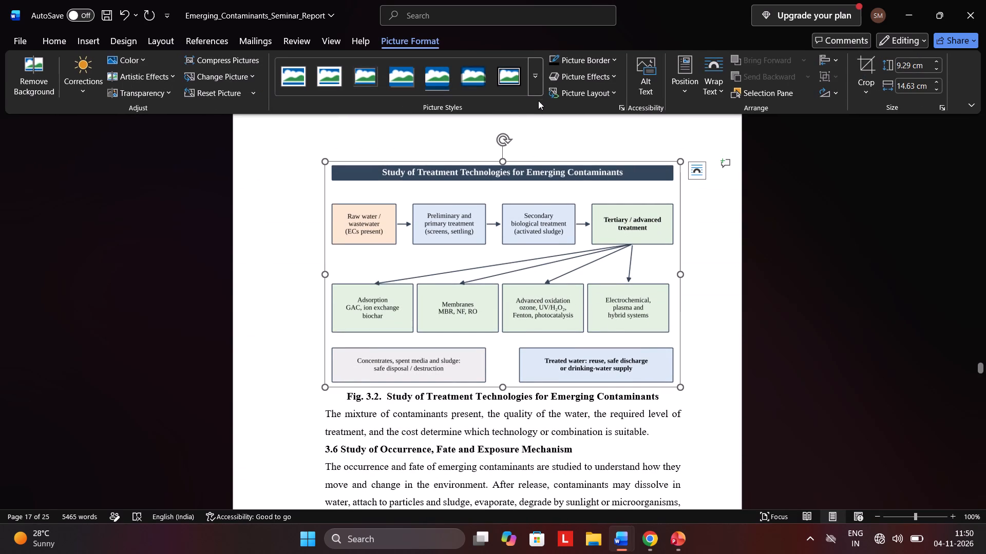
pyautogui.click(536, 89)
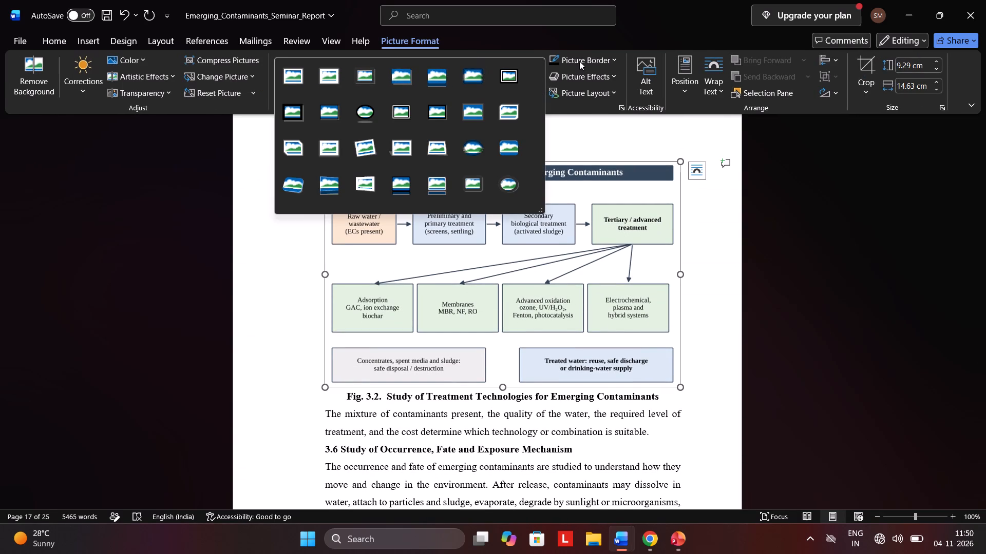
pyautogui.click(579, 61)
pyautogui.click(574, 122)
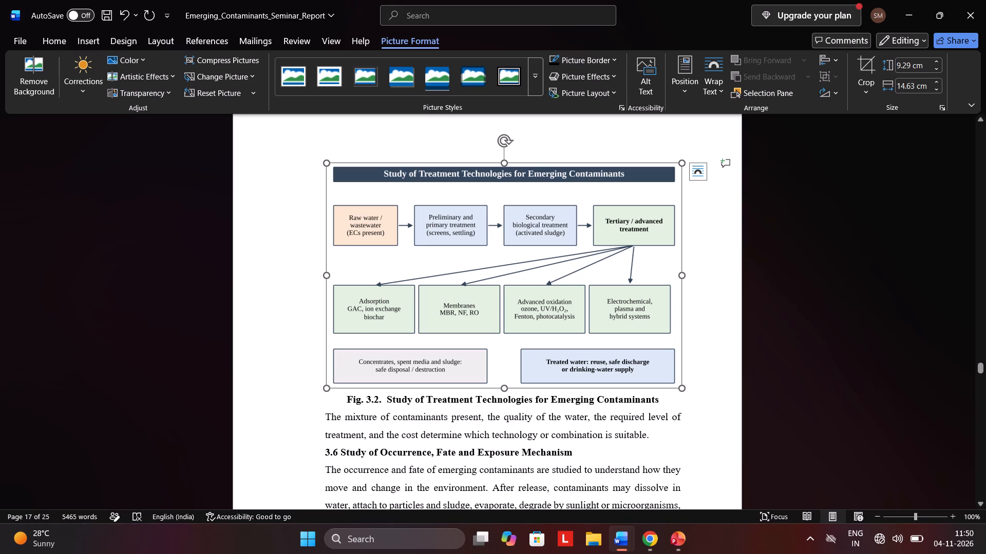
# Add a black picture border around the Fig. 3.3 diagram, Study of Sources, Pathways and Fate of Emerging Contaminants.
pyautogui.scroll(-4, 545, 430)
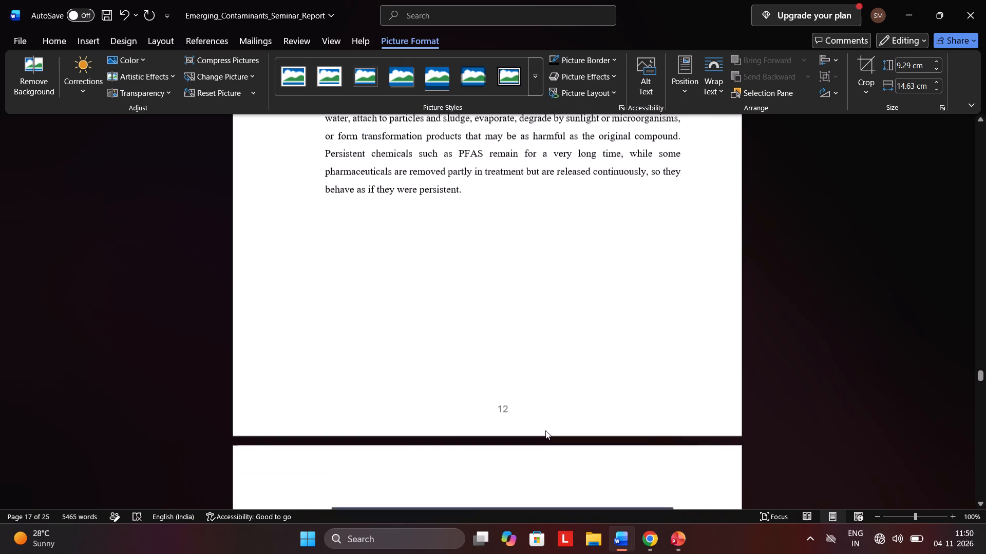
pyautogui.scroll(-3, 545, 430)
pyautogui.click(538, 347)
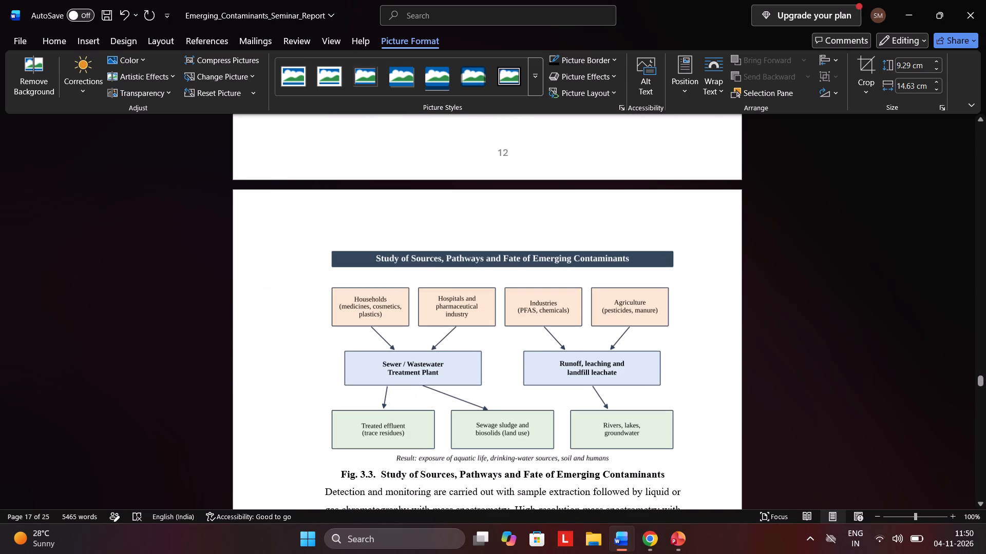
pyautogui.click(595, 55)
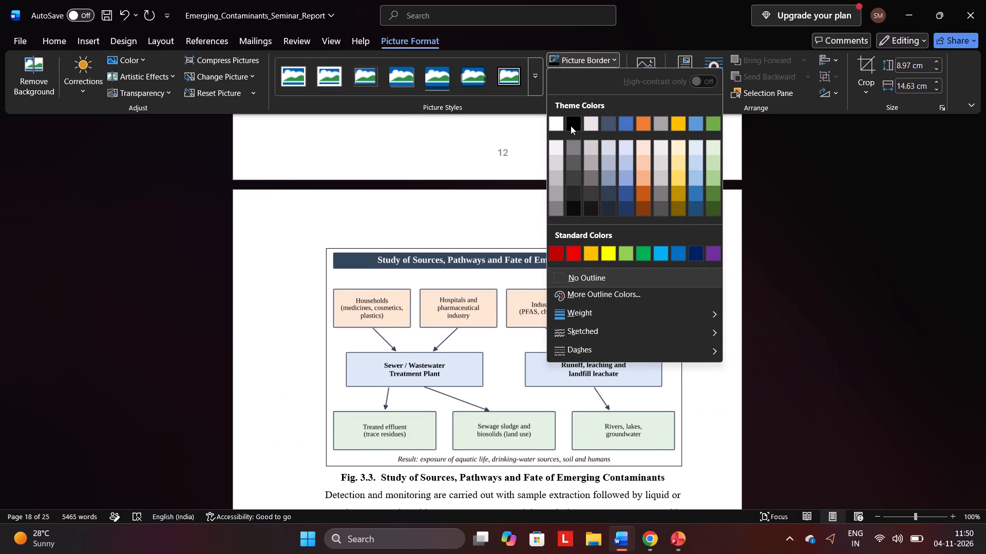
pyautogui.click(572, 125)
# Look through sections 3.7 to 3.9, Tables 3.1 and 3.2, and the start of section 3.10.
pyautogui.scroll(-1, 649, 357)
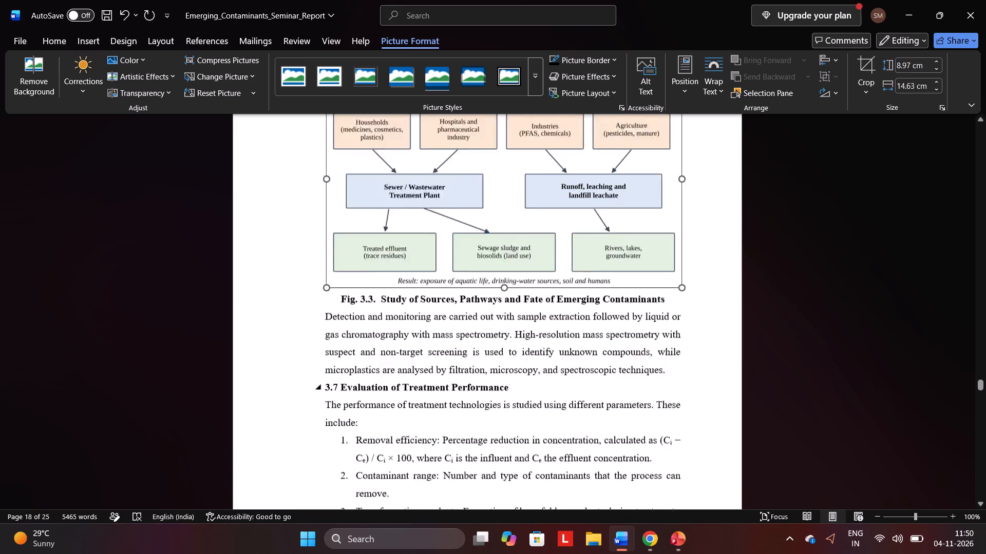
pyautogui.scroll(-3, 649, 357)
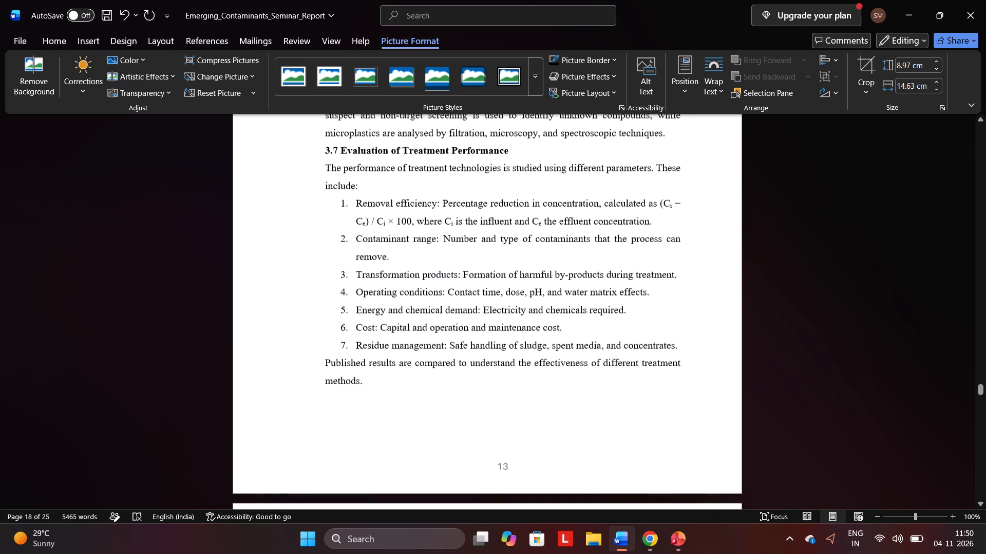
pyautogui.scroll(-1, 649, 357)
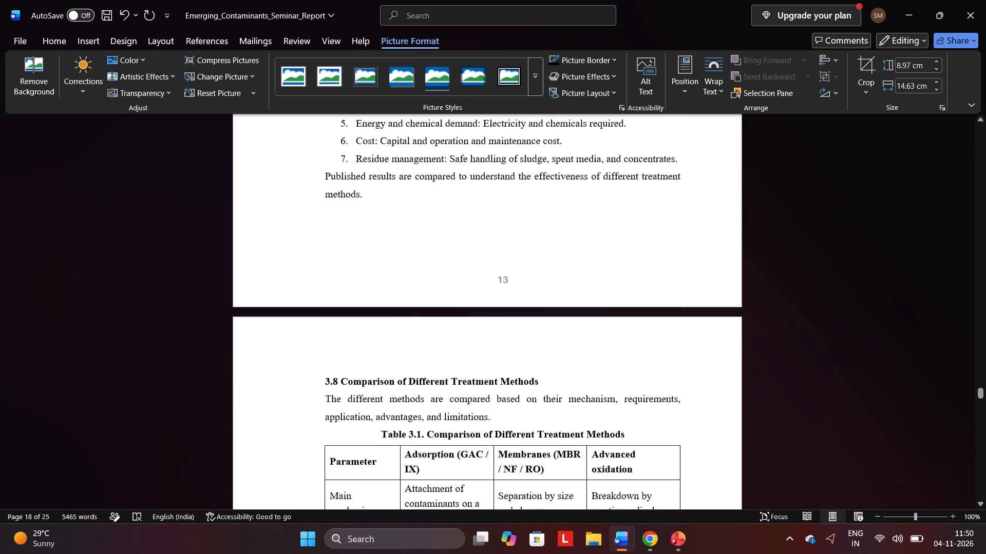
pyautogui.scroll(-1, 649, 357)
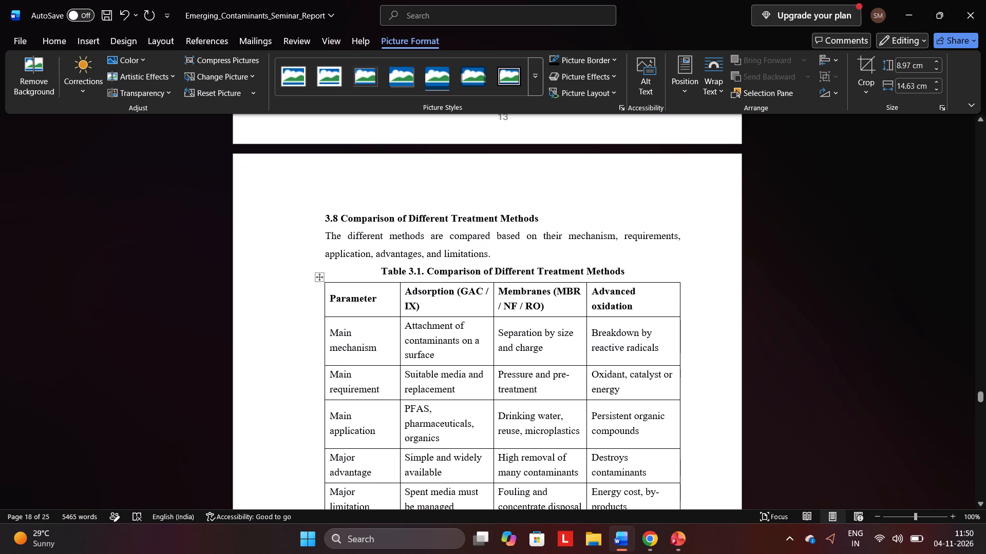
pyautogui.scroll(-1, 649, 357)
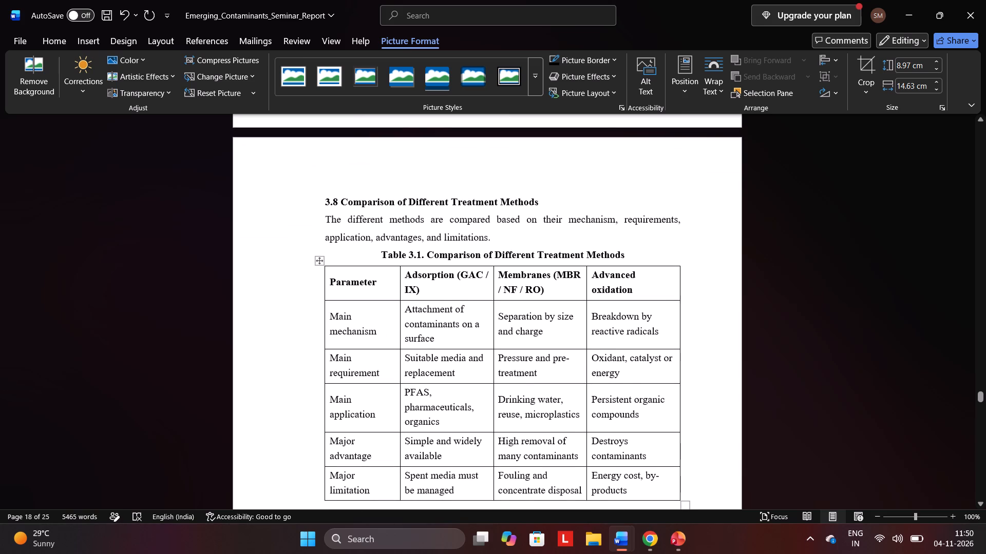
pyautogui.scroll(-2, 649, 357)
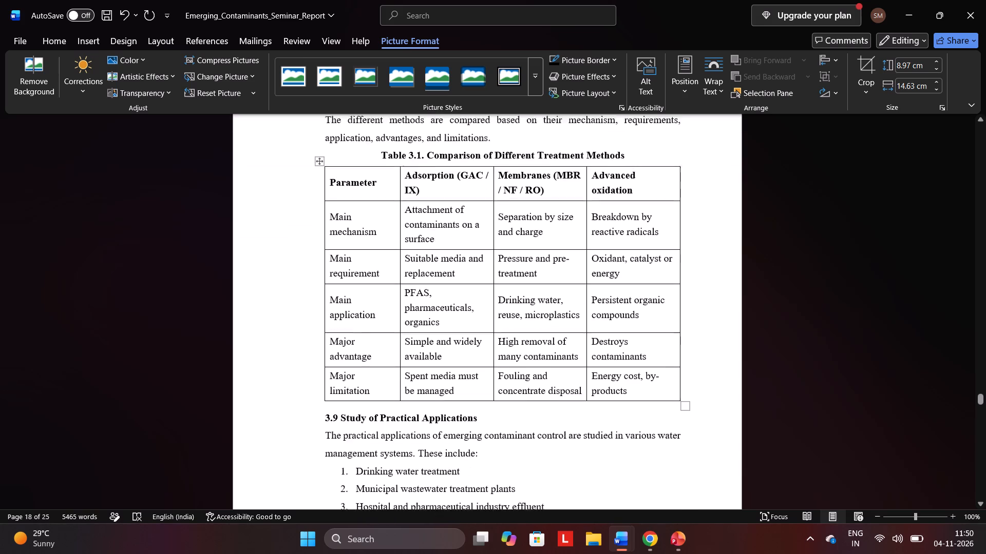
pyautogui.scroll(-2, 649, 357)
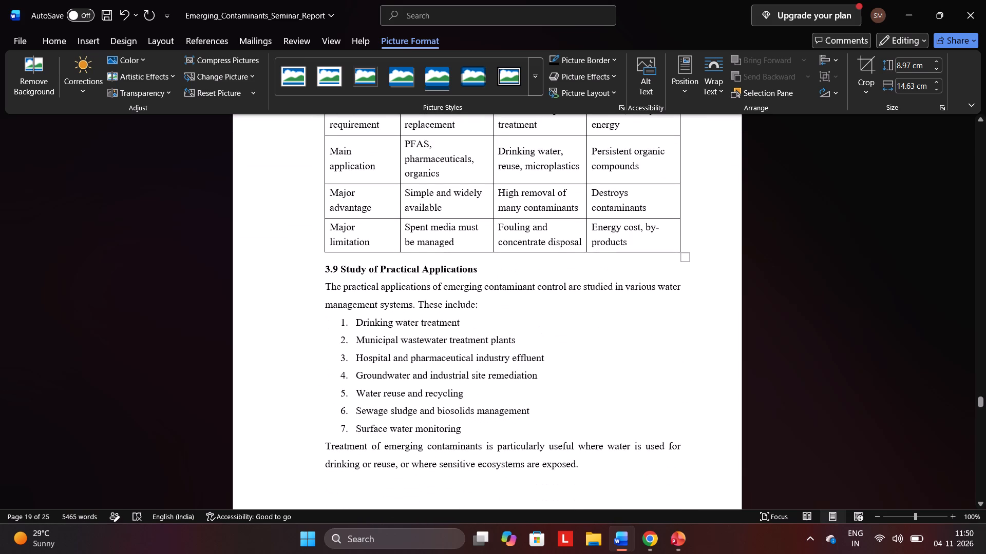
pyautogui.scroll(-3, 649, 357)
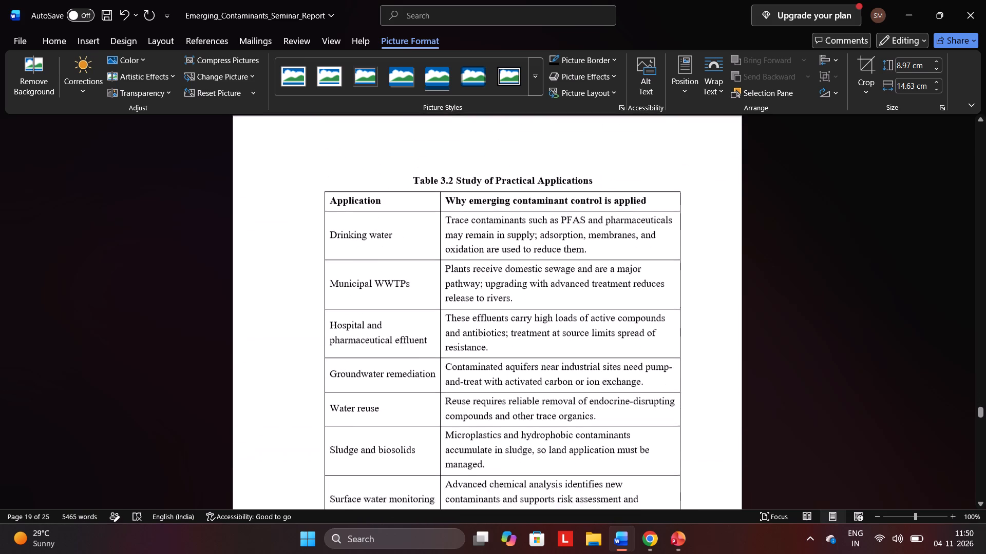
pyautogui.scroll(-1, 649, 357)
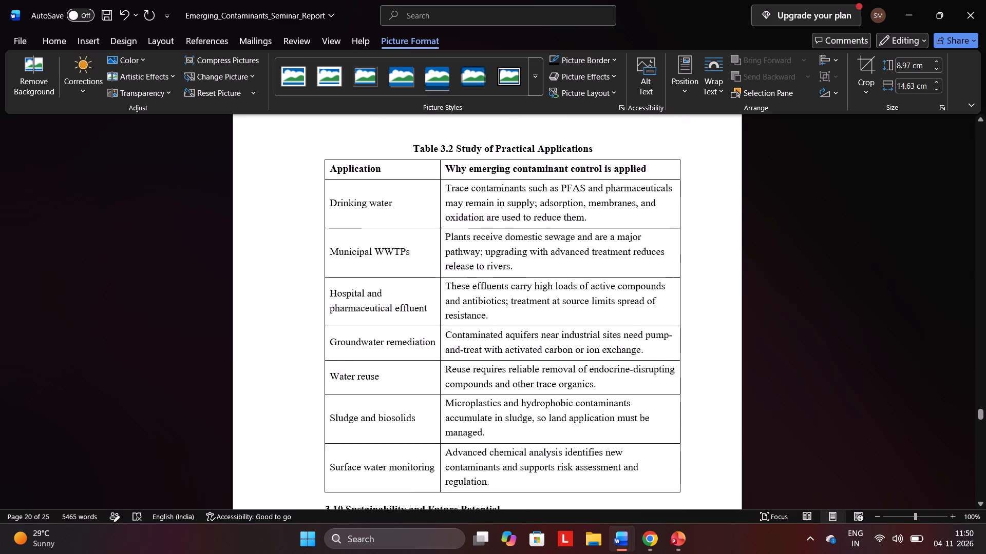
pyautogui.scroll(-2, 649, 357)
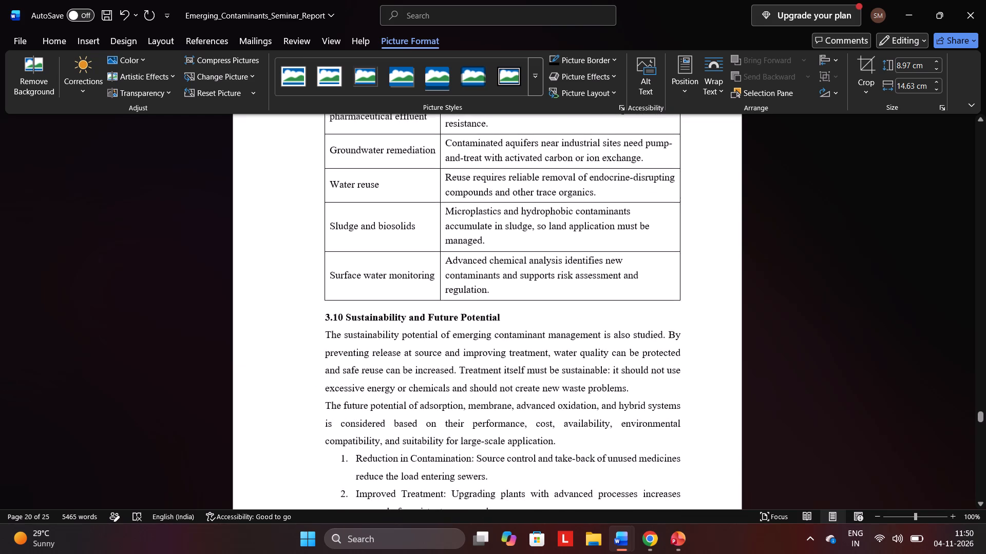
pyautogui.scroll(2, 649, 357)
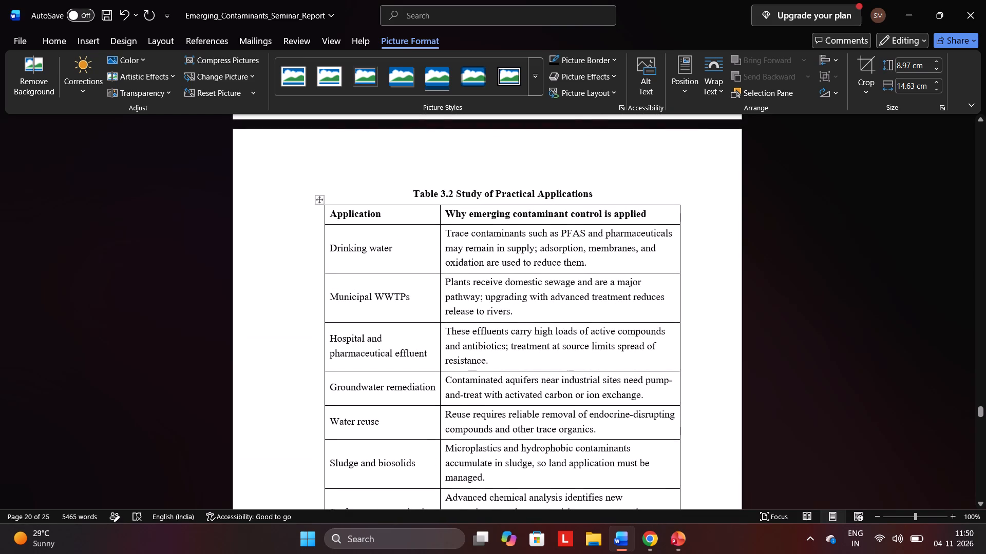
# Justify the text under "Why emerging contaminant control is applied" in Table 3.2 Study of Practical Applications.
pyautogui.moveTo(446, 233); pyautogui.dragTo(526, 478)
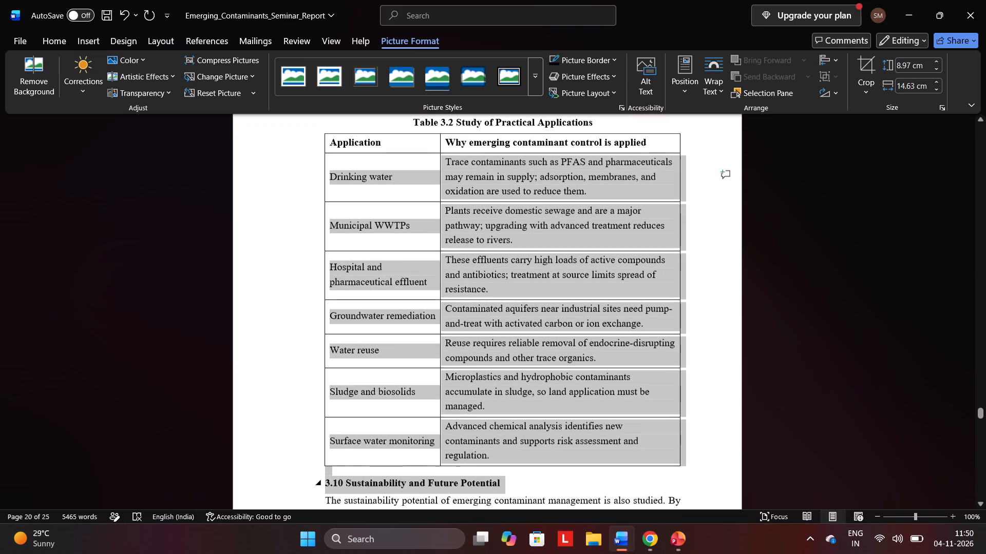
pyautogui.moveTo(526, 478); pyautogui.dragTo(532, 458)
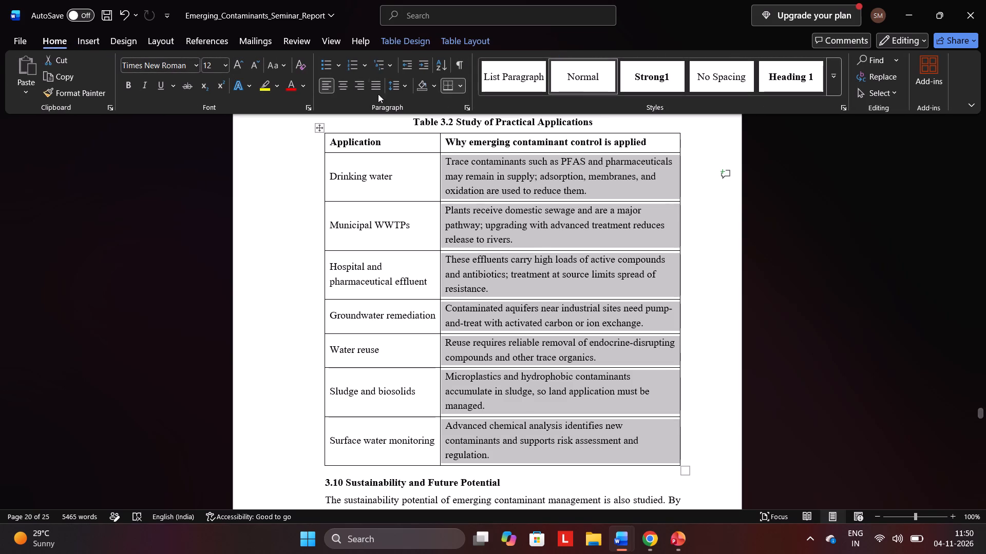
pyautogui.click(375, 85)
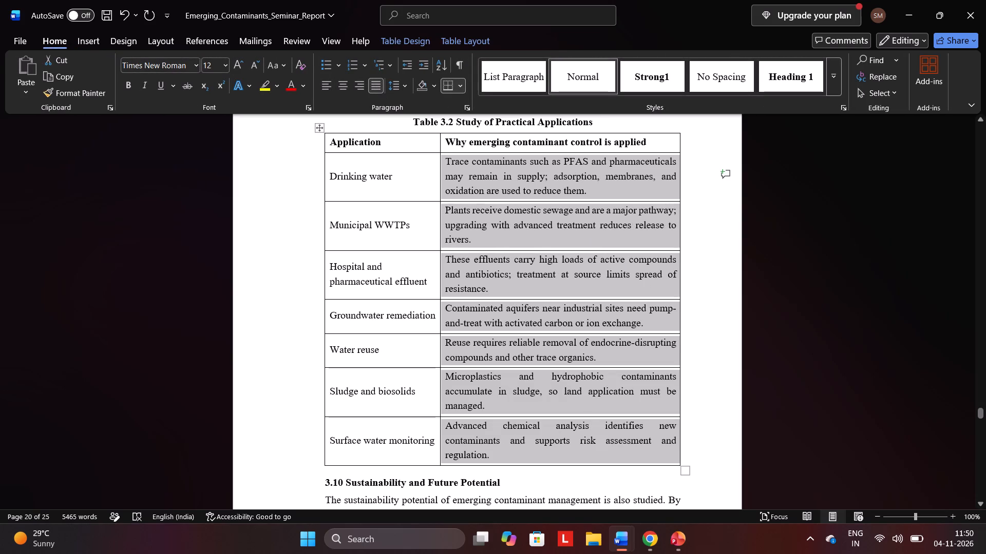
pyautogui.click(720, 399)
# Look through section 3.10 Sustainability and Future Potential and Chapter IV Conclusions, up to Table 4.1.
pyautogui.scroll(-2, 675, 432)
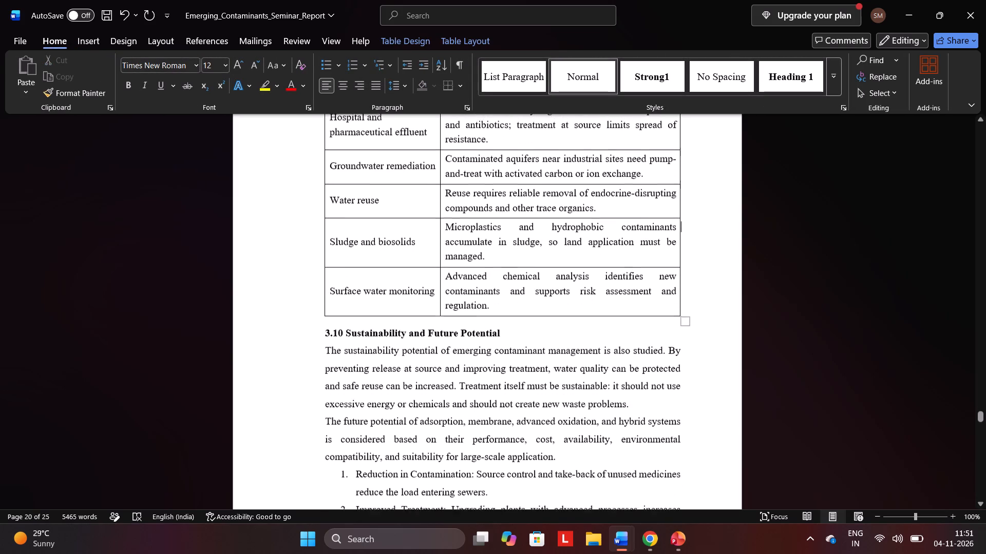
pyautogui.scroll(-3, 675, 432)
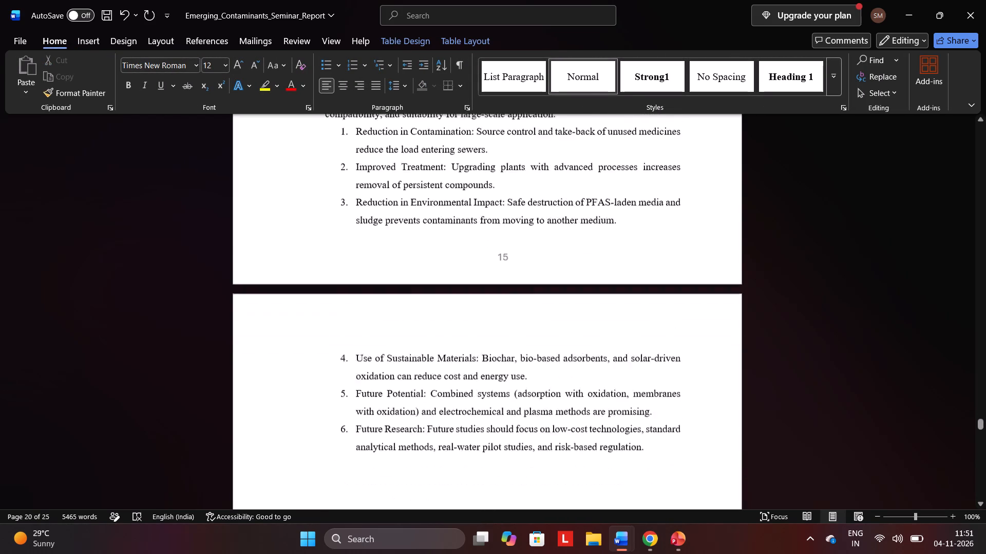
pyautogui.scroll(-4, 675, 432)
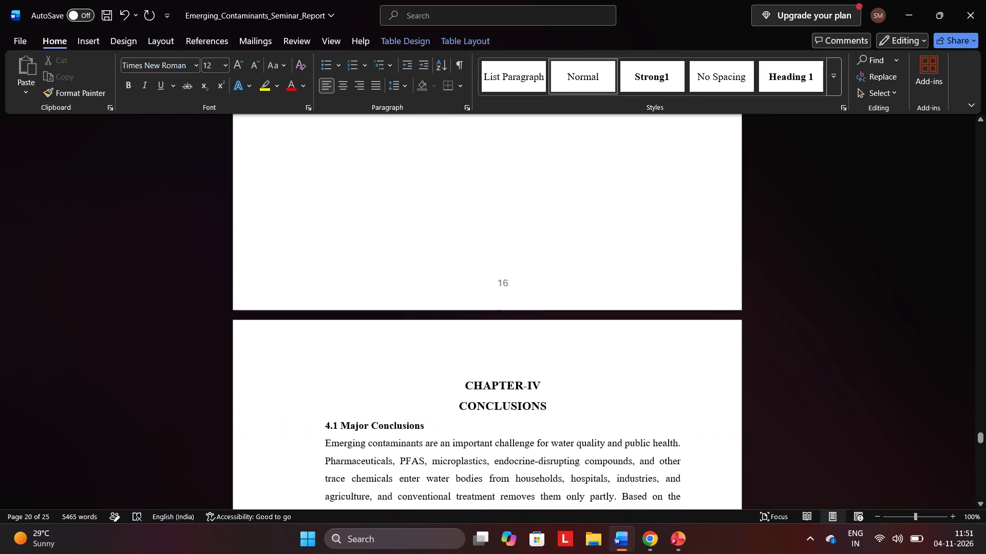
pyautogui.scroll(-2, 675, 432)
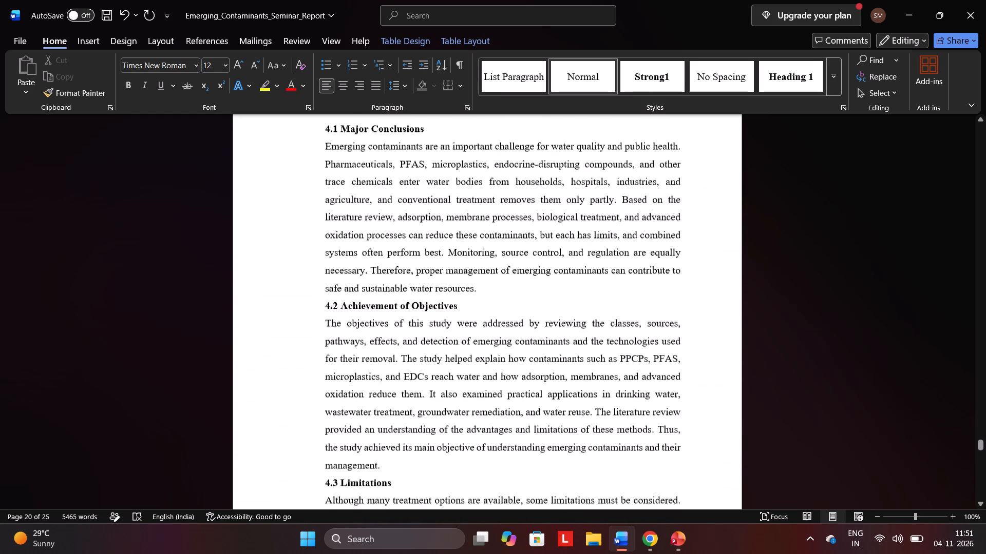
pyautogui.scroll(-3, 675, 432)
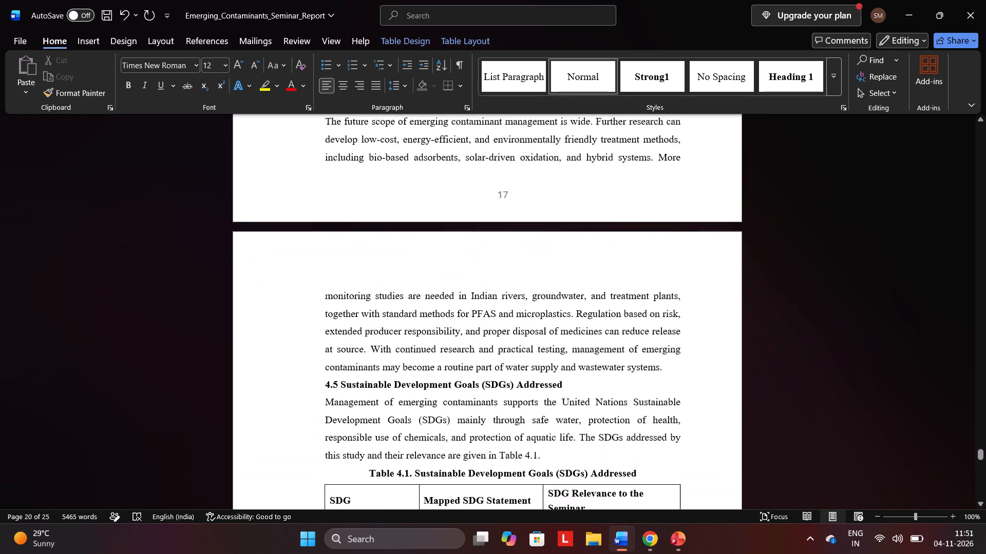
pyautogui.scroll(-2, 675, 432)
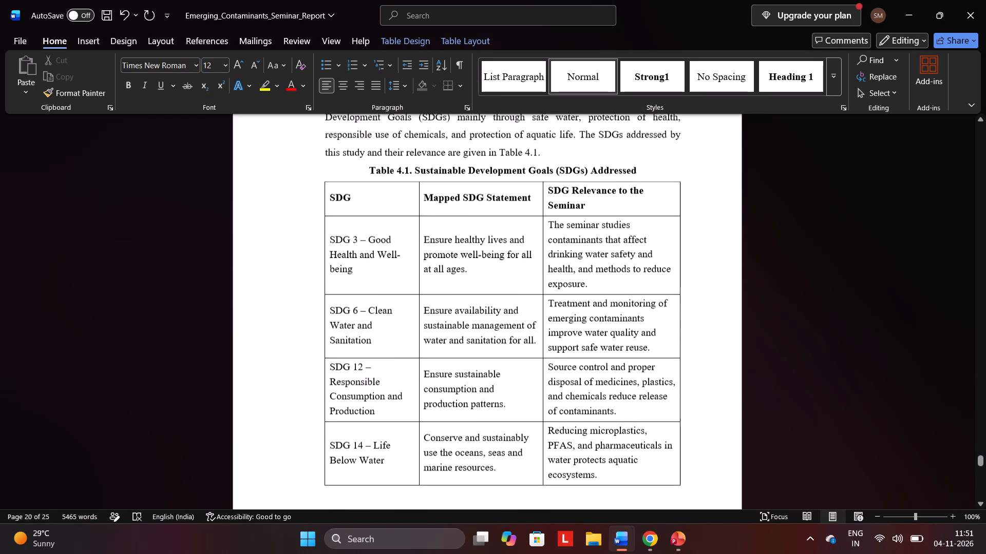
pyautogui.scroll(-1, 675, 432)
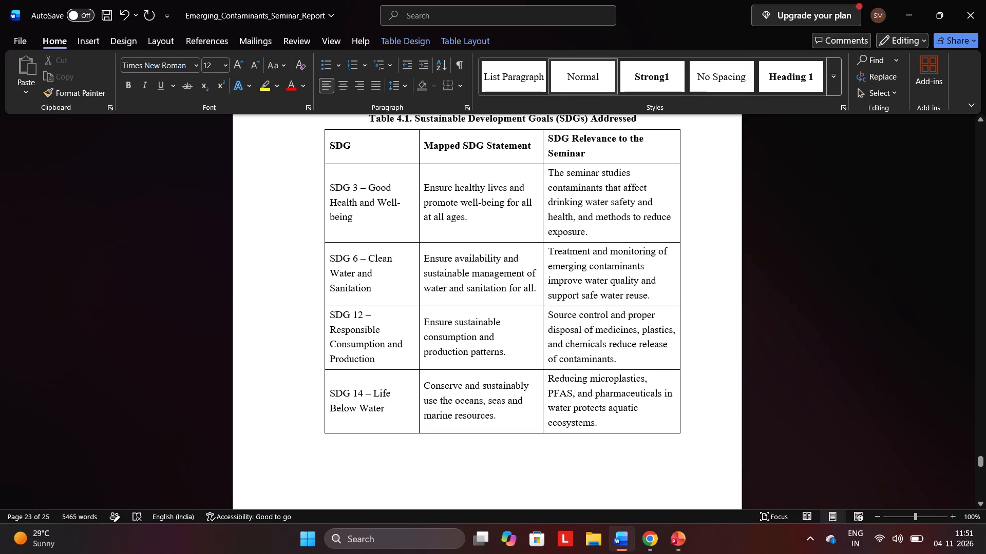
# Try justified alignment on the Mapped SDG Statement and SDG Relevance body cells of Table 4.1, and settle on centred text.
pyautogui.click(441, 195)
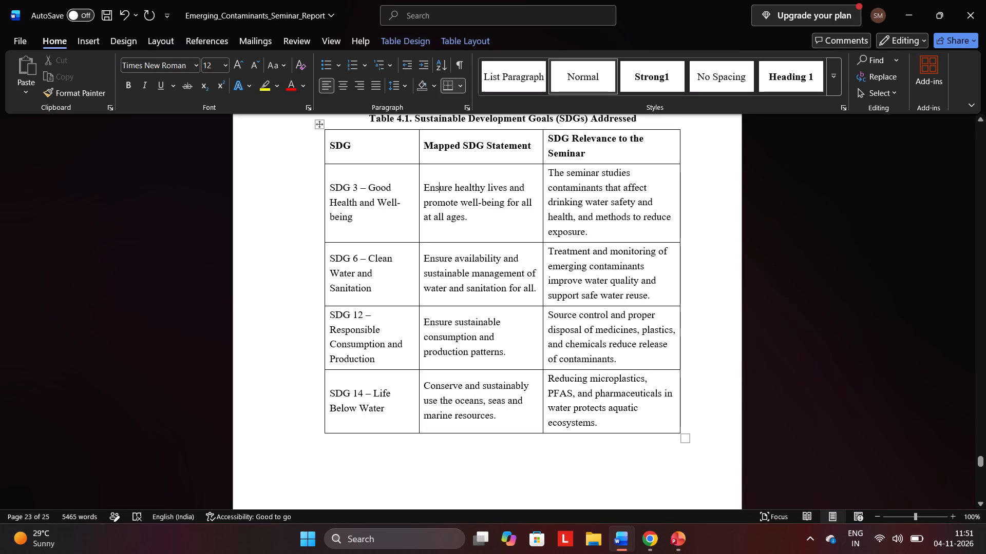
pyautogui.moveTo(442, 189); pyautogui.dragTo(594, 409)
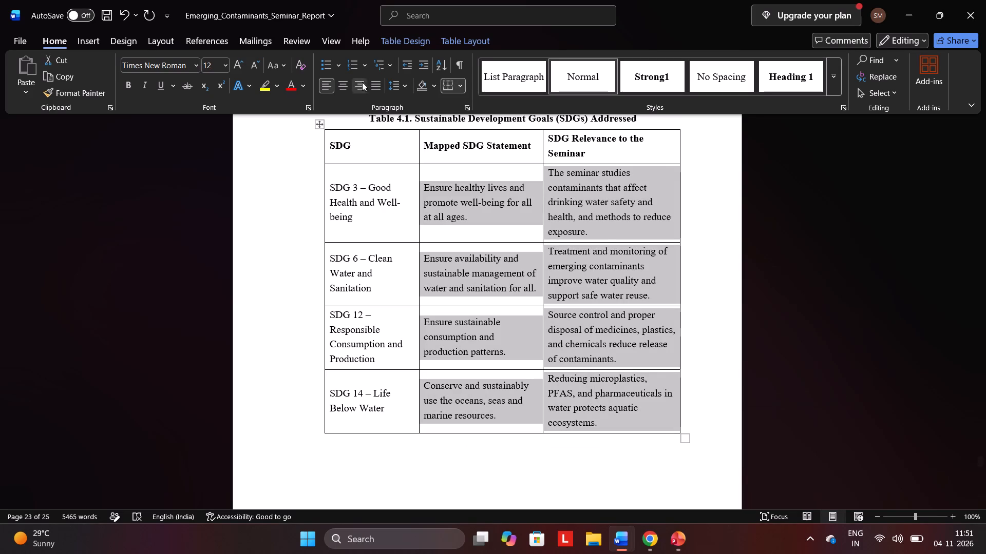
pyautogui.click(377, 89)
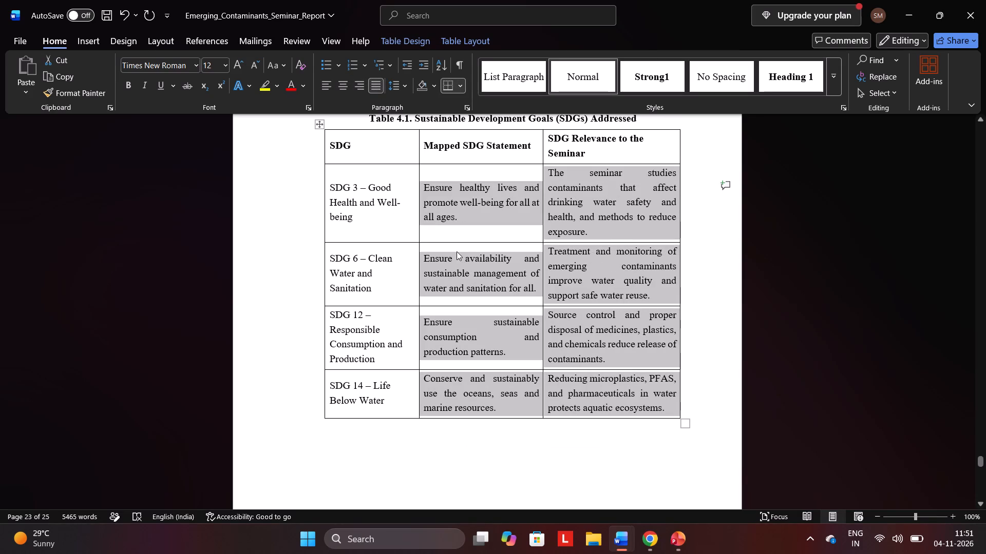
pyautogui.click(347, 85)
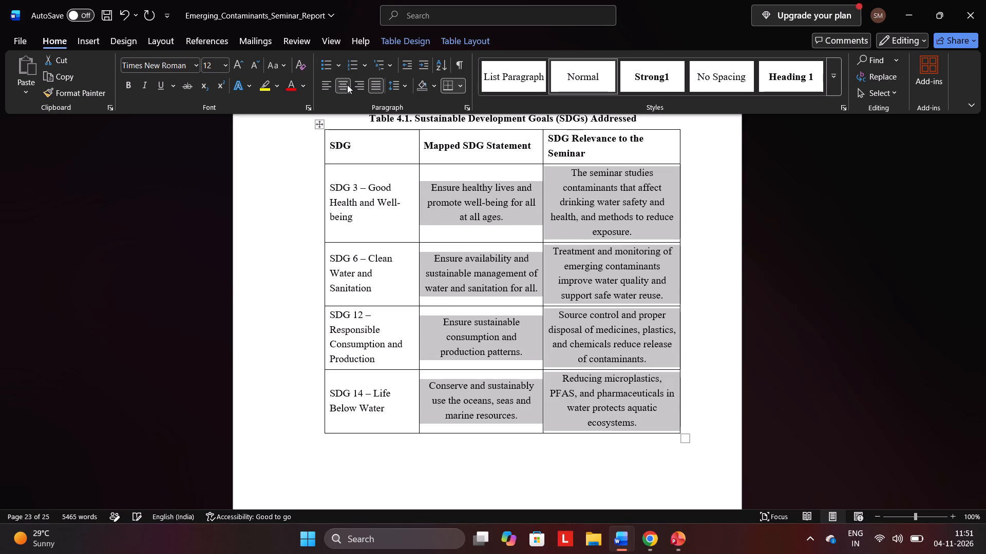
pyautogui.click(540, 478)
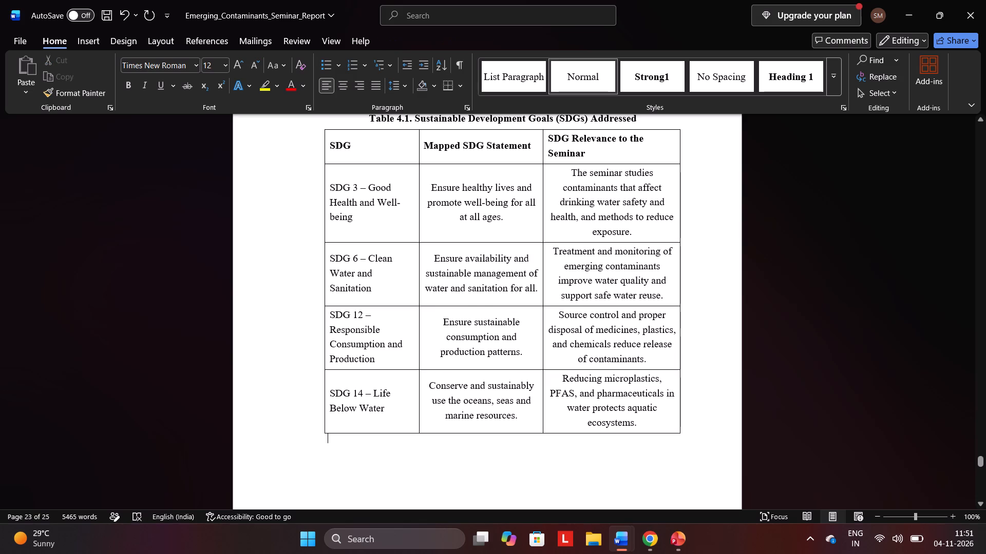
# Centre the text of the four goal names in the SDG column of Table 4.1.
pyautogui.moveTo(341, 188); pyautogui.dragTo(385, 402)
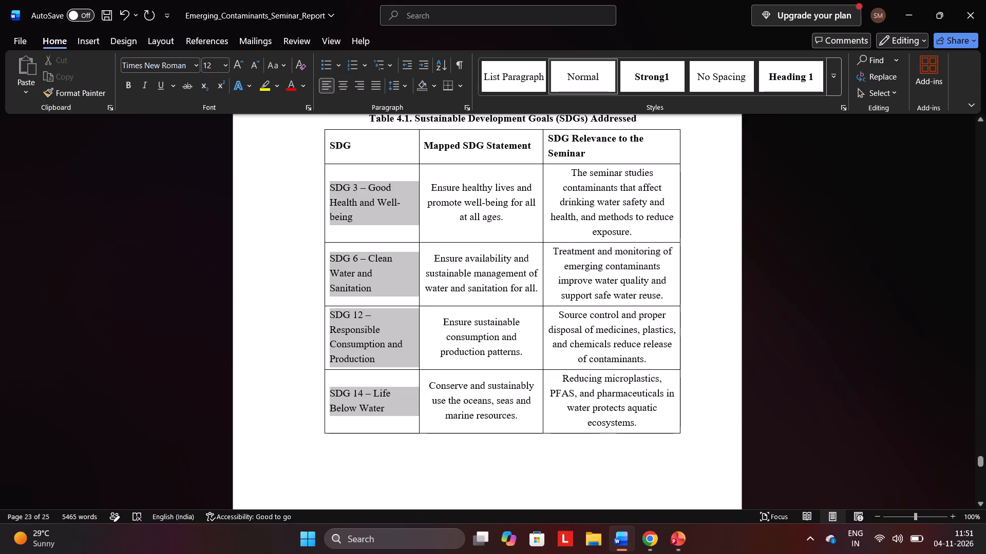
pyautogui.moveTo(385, 402); pyautogui.dragTo(386, 410)
pyautogui.click(346, 87)
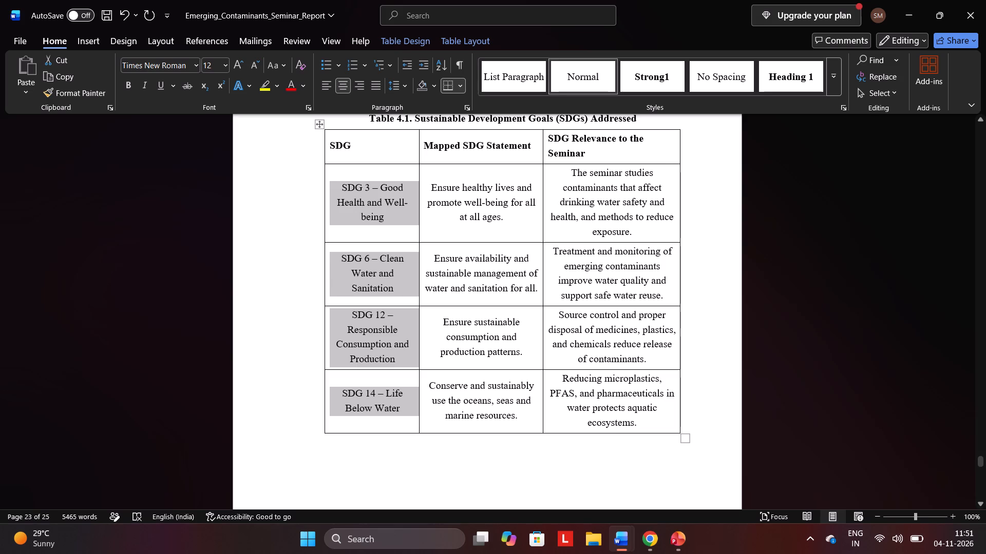
# Format the References heading at font size 14 and centre it above the reference list.
pyautogui.scroll(-4, 644, 454)
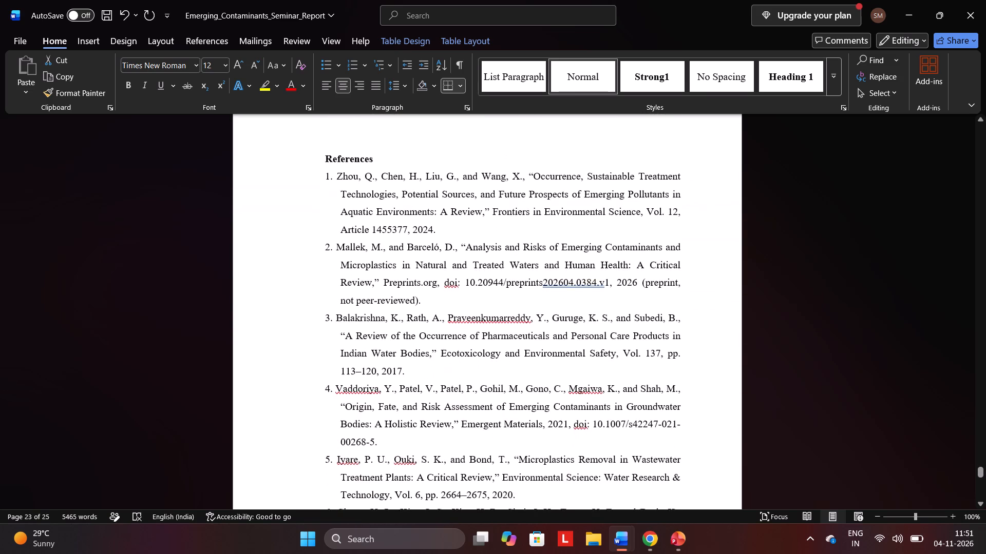
pyautogui.rightClick(644, 454)
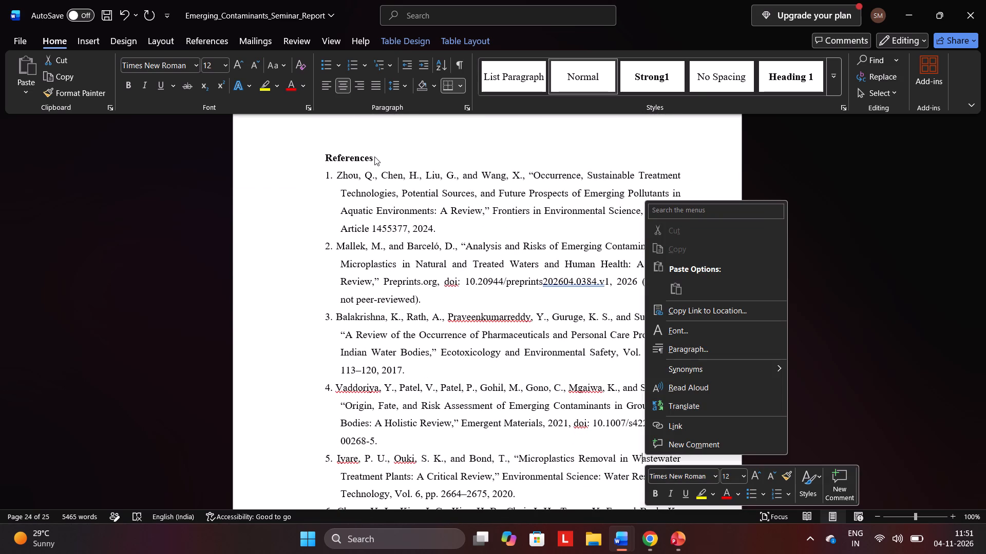
pyautogui.click(374, 154)
pyautogui.moveTo(374, 157); pyautogui.dragTo(323, 157)
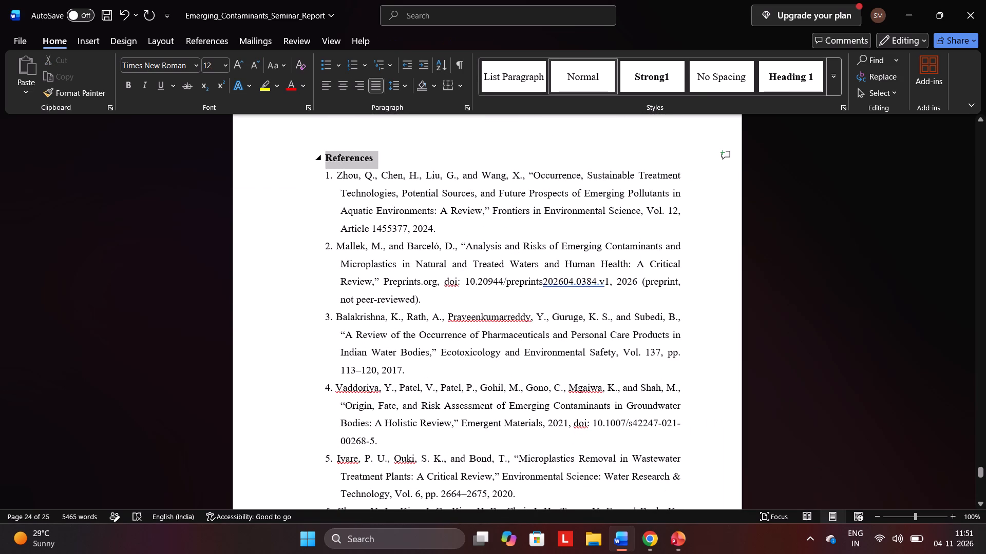
pyautogui.moveTo(323, 157); pyautogui.dragTo(324, 157)
pyautogui.click(225, 68)
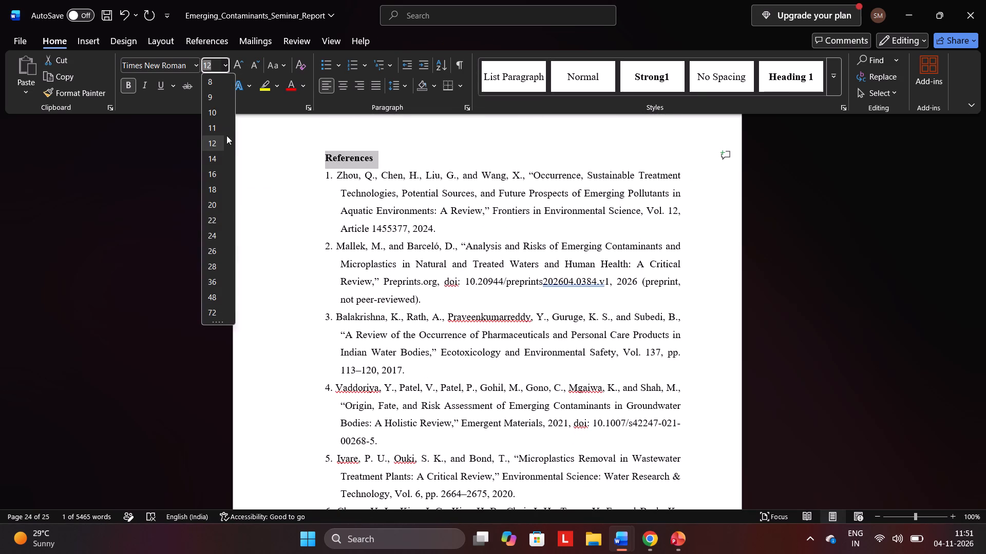
pyautogui.click(215, 157)
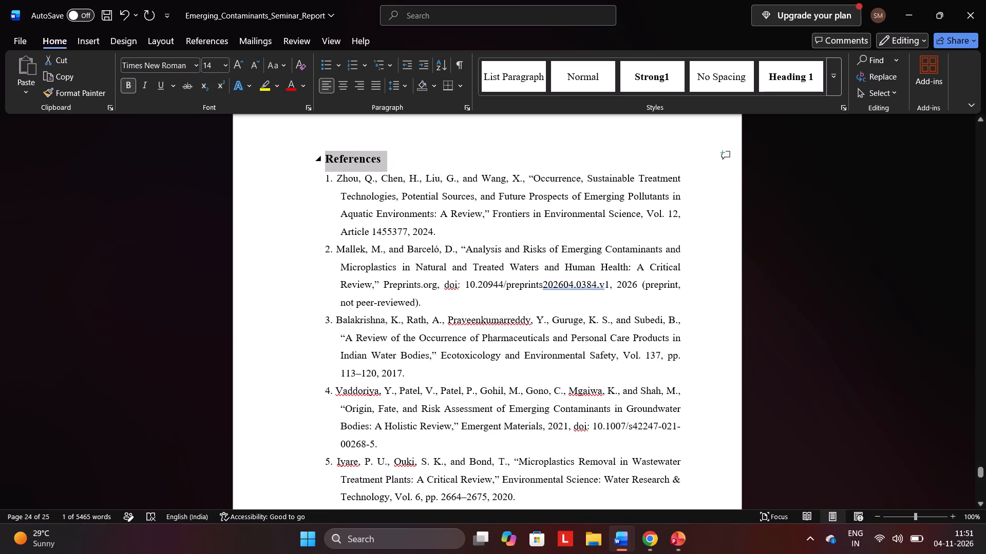
pyautogui.click(346, 87)
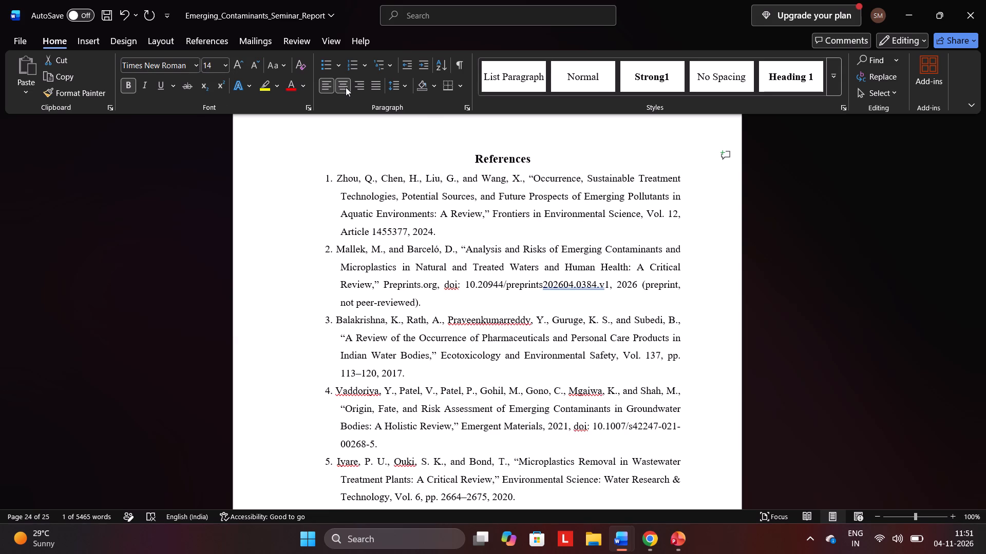
# Look through the reference list to its end, check the report's title page, and return to the last page.
pyautogui.scroll(-3, 583, 291)
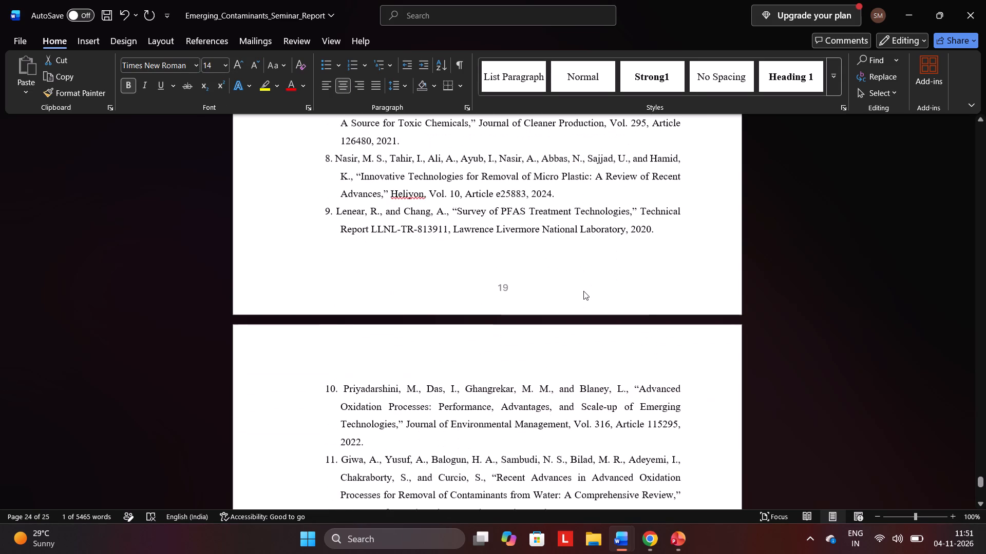
pyautogui.scroll(4, 583, 291)
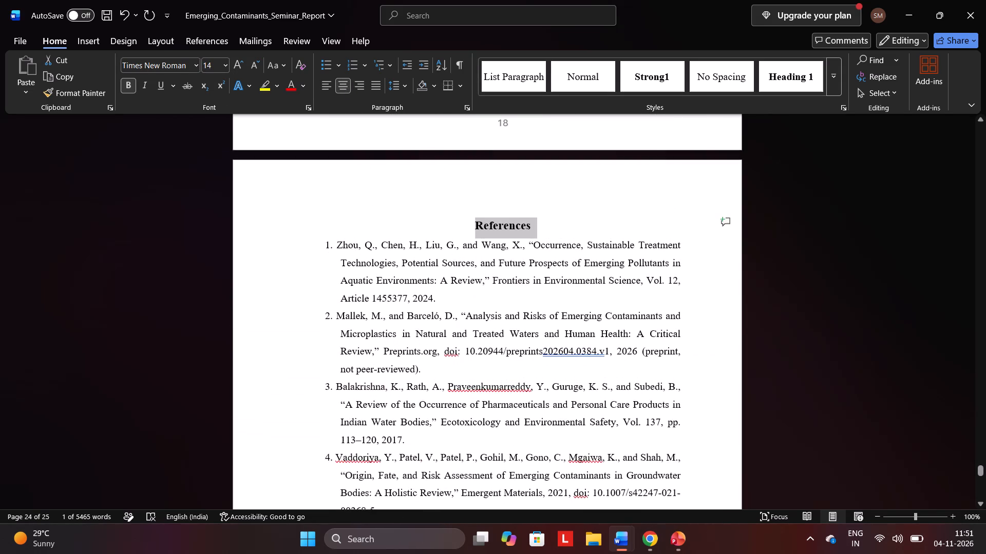
pyautogui.scroll(-5, 583, 291)
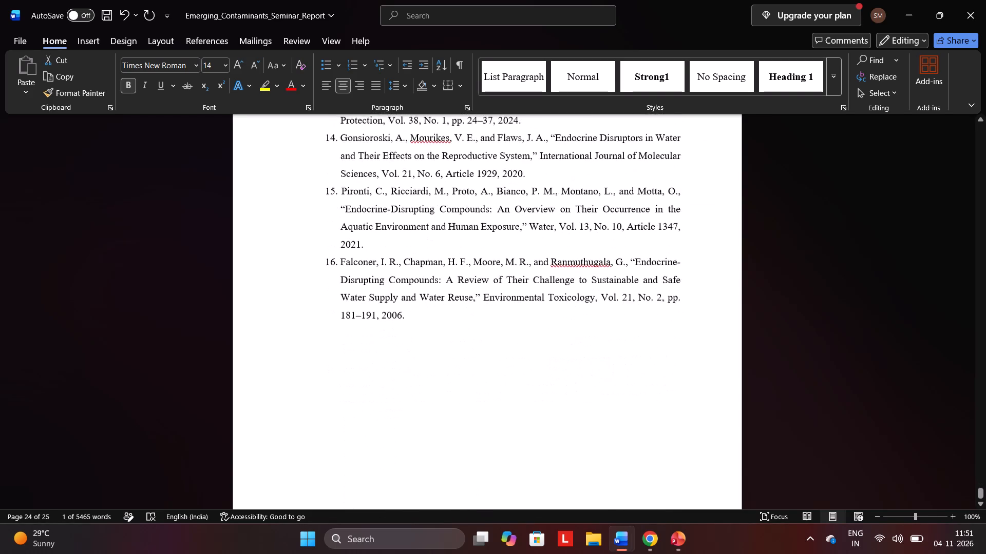
pyautogui.scroll(-3, 583, 291)
pyautogui.scroll(20, 583, 291)
pyautogui.scroll(2, 583, 291)
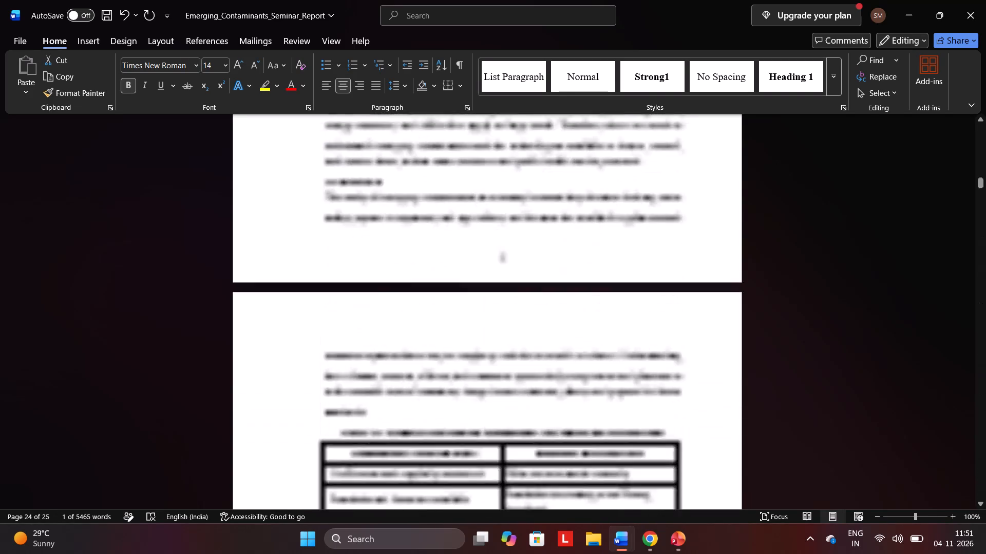
pyautogui.scroll(14, 583, 291)
pyautogui.scroll(-1, 583, 291)
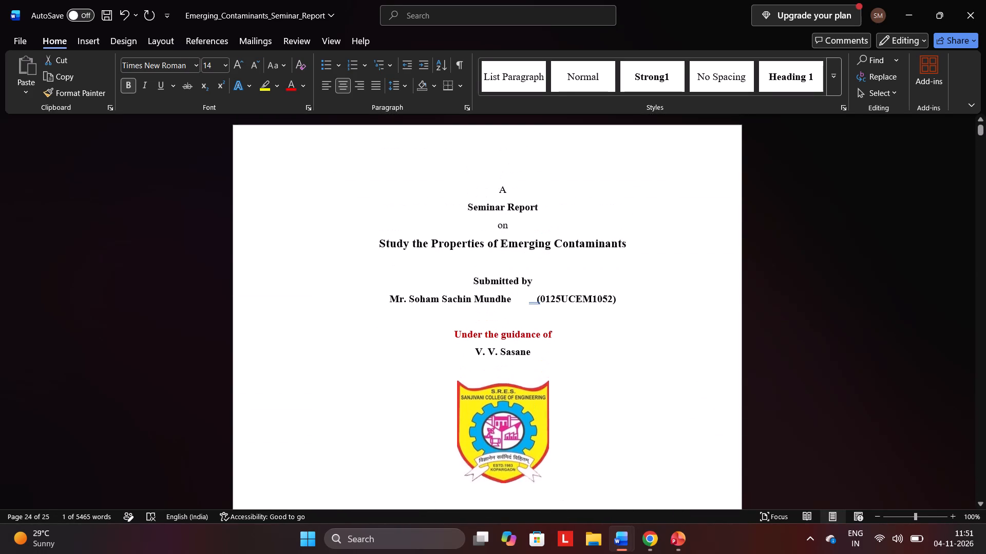
pyautogui.scroll(-1, 583, 291)
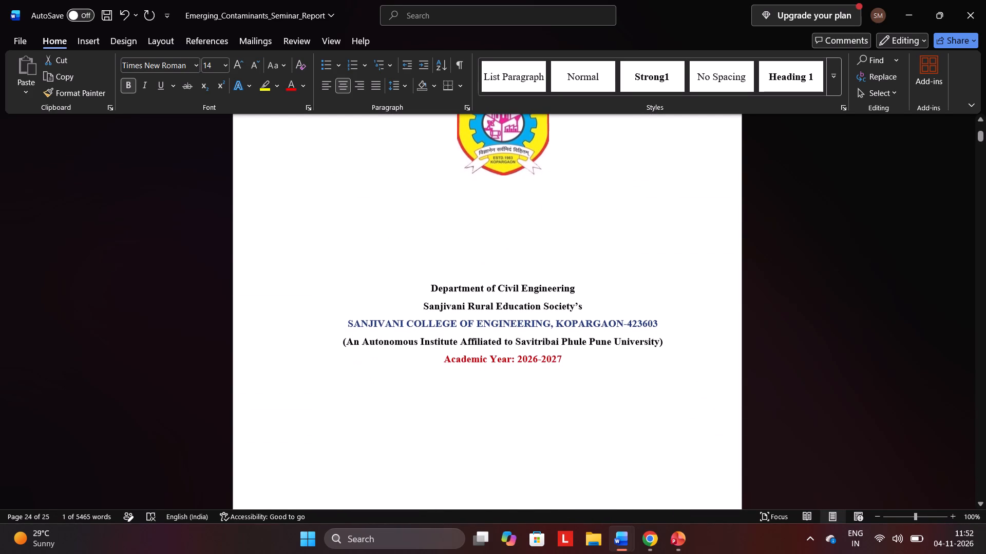
pyautogui.scroll(-1, 583, 291)
pyautogui.click(543, 281)
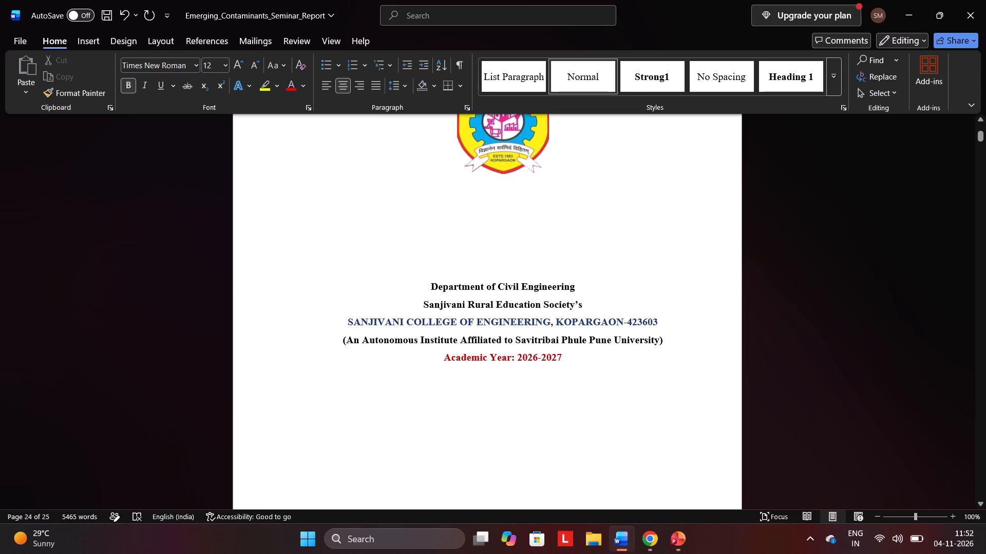
pyautogui.scroll(-20, 583, 370)
pyautogui.scroll(-9, 583, 370)
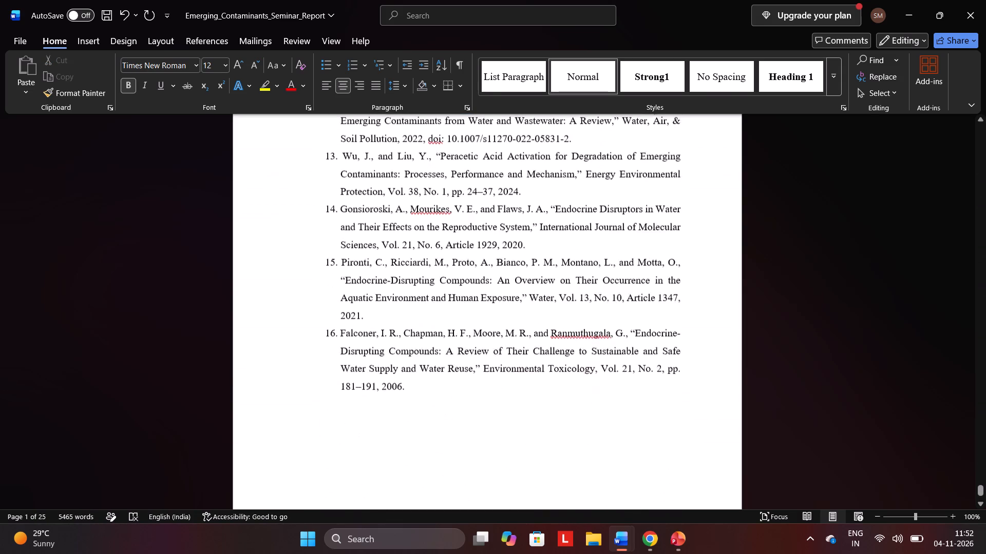
pyautogui.scroll(-5, 583, 370)
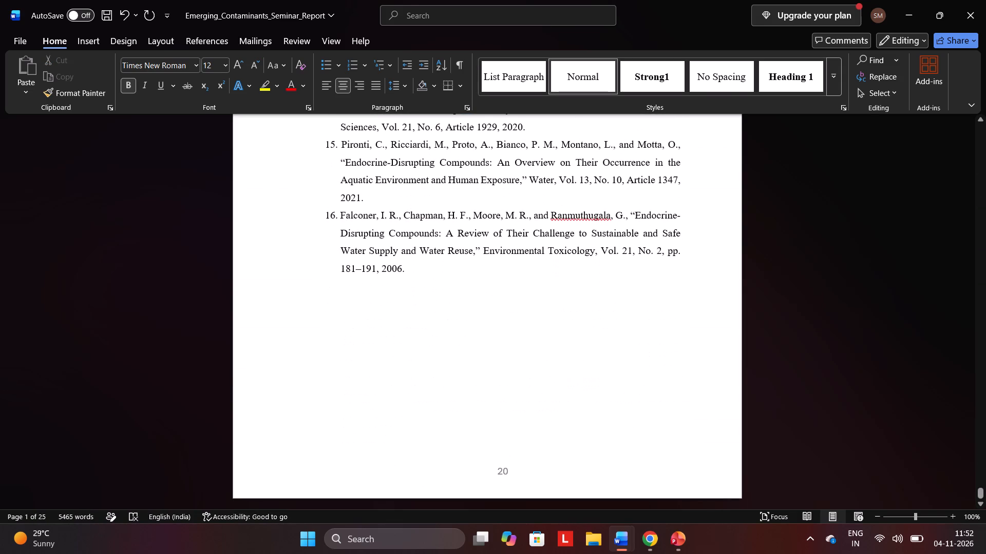
# Save the seminar report document.
pyautogui.hotkey('ctrl', 's')
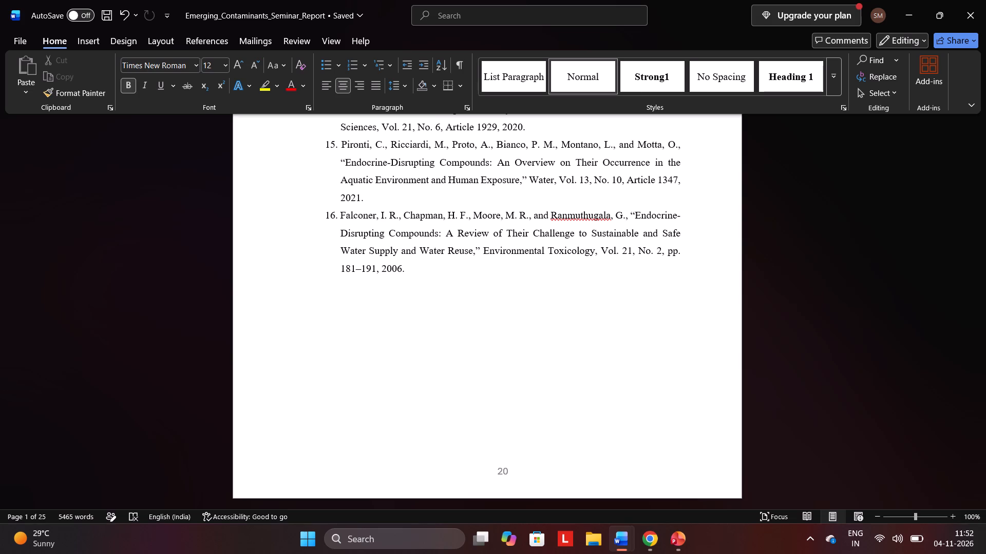
# Look back through the report from the reference list to the Literature Review section in Chapter II.
pyautogui.scroll(5, 583, 370)
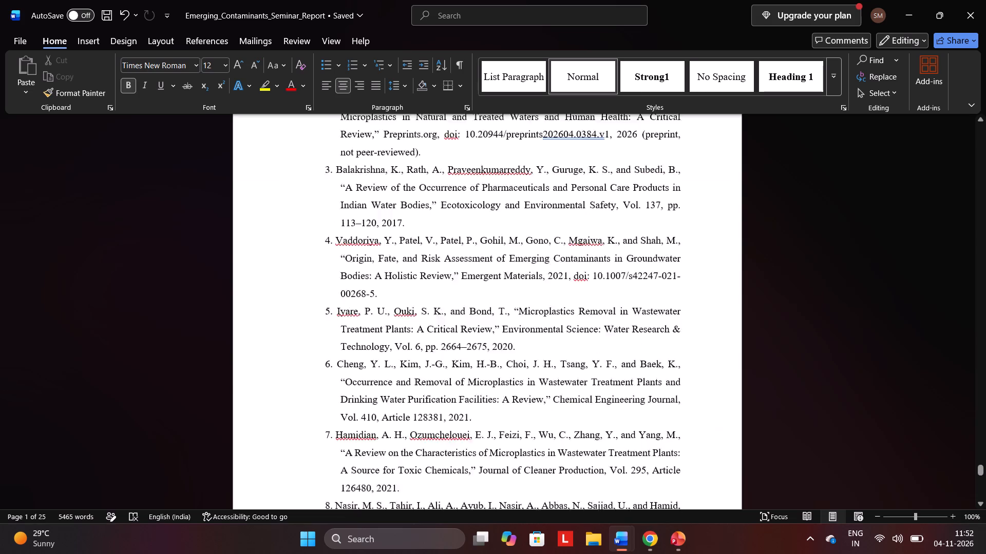
pyautogui.scroll(11, 583, 370)
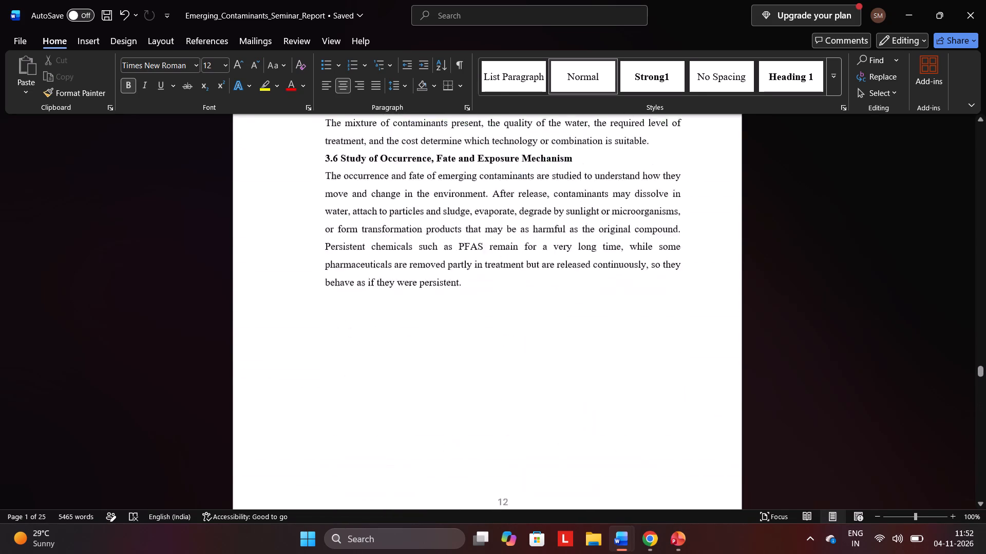
pyautogui.scroll(4, 583, 370)
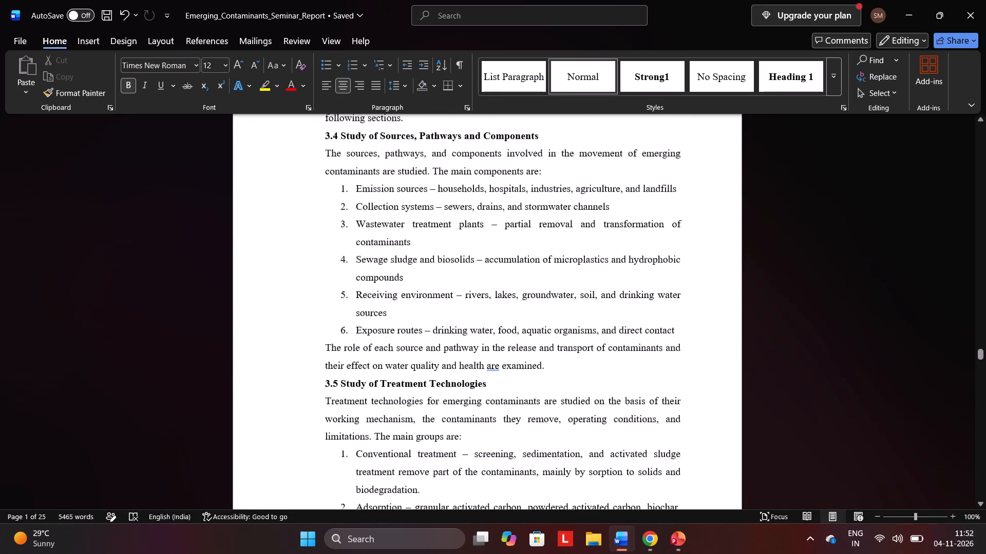
pyautogui.scroll(4, 583, 370)
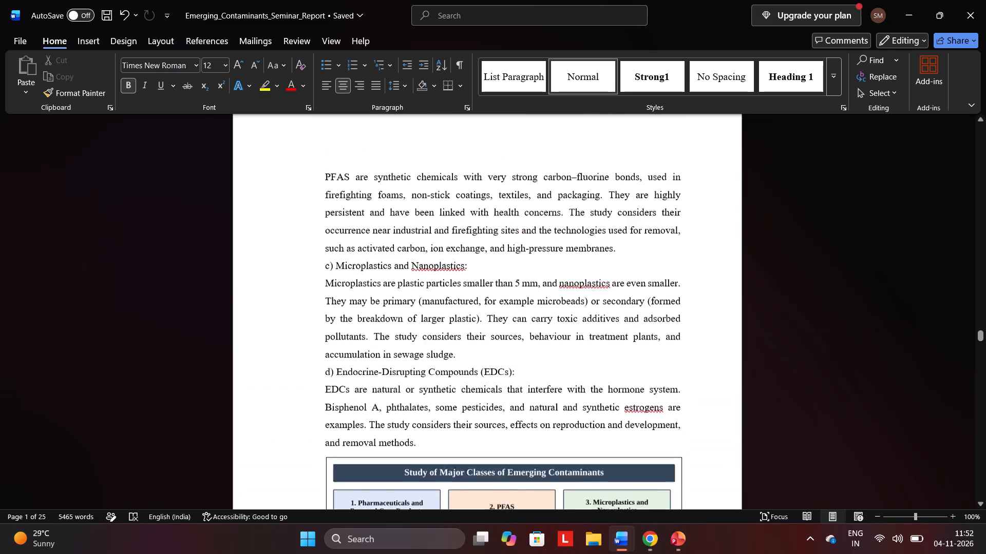
pyautogui.scroll(5, 583, 370)
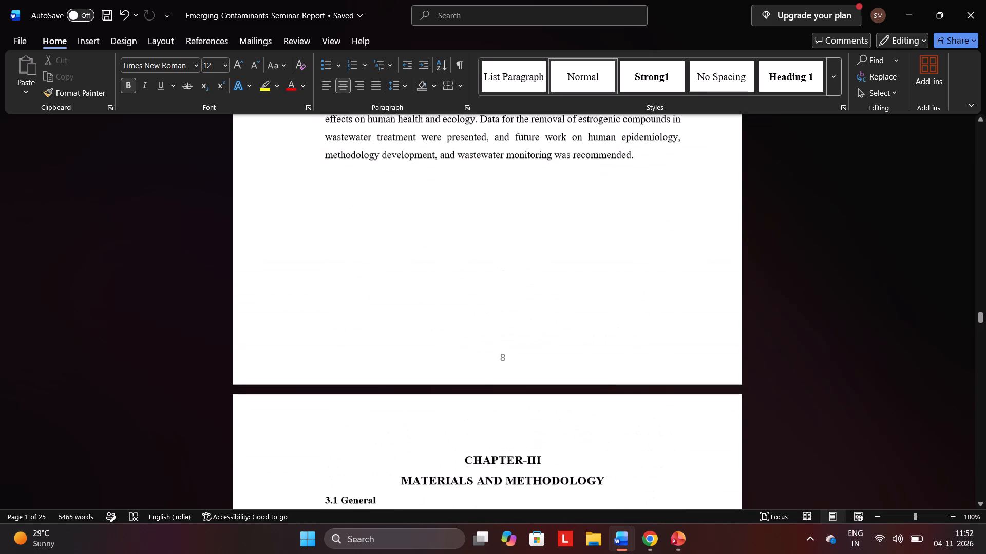
pyautogui.scroll(4, 583, 370)
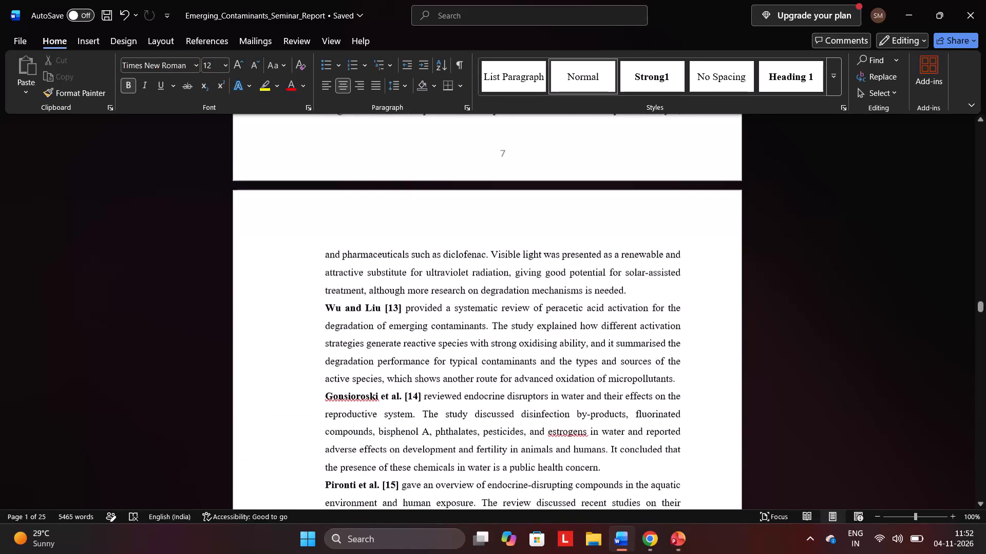
pyautogui.scroll(7, 583, 370)
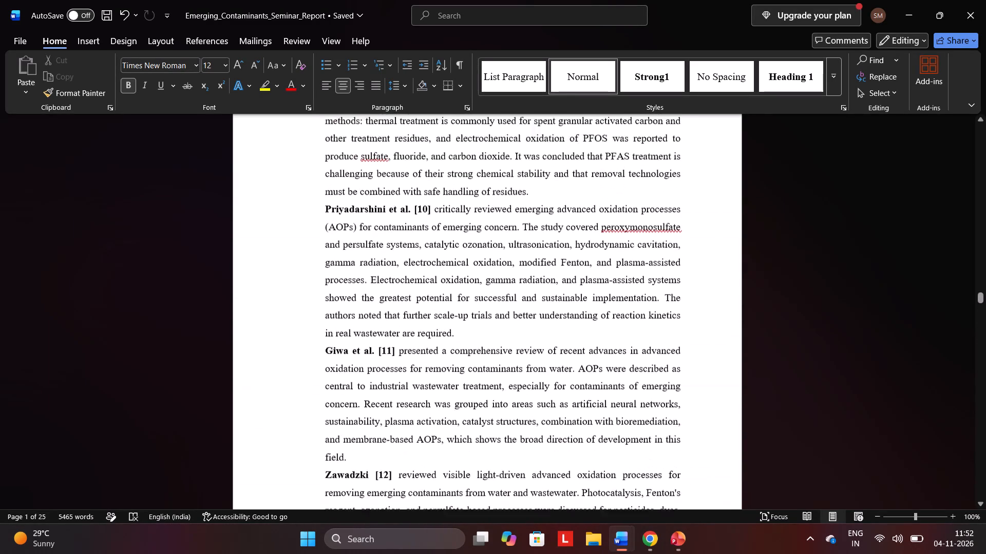
pyautogui.scroll(8, 583, 370)
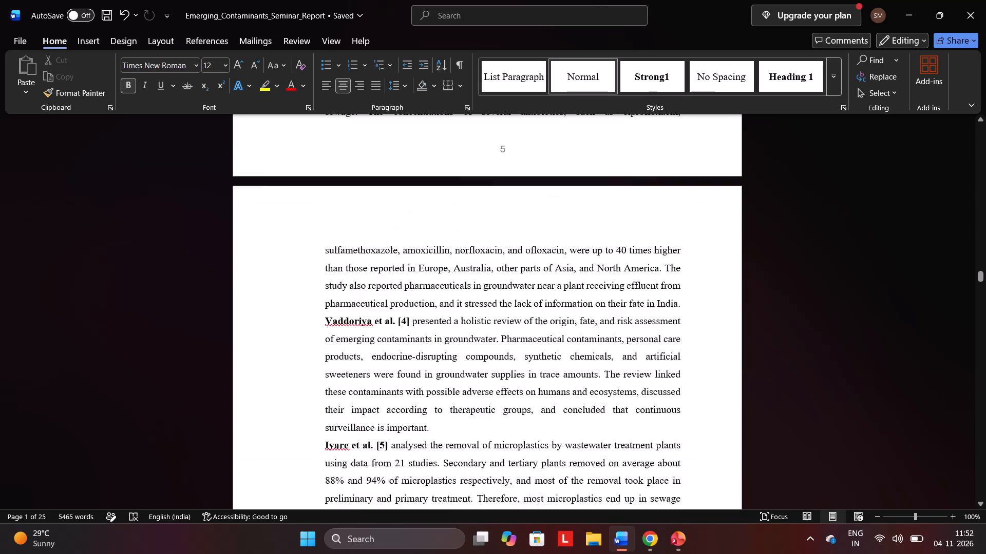
pyautogui.scroll(2, 583, 370)
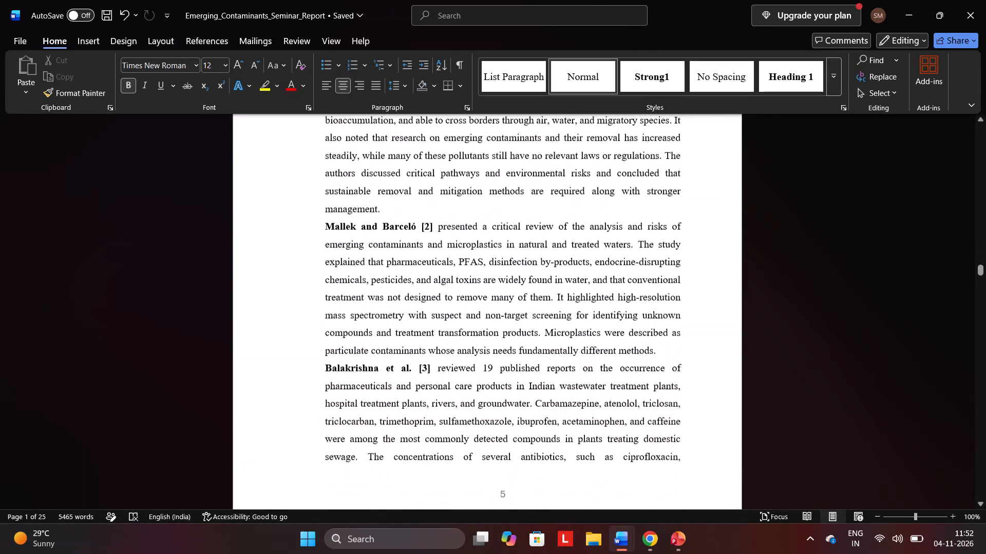
# Replace the placeholder Year in the Zhou et al. [1] citation under section 2.2 with 2026.
pyautogui.scroll(1, 583, 370)
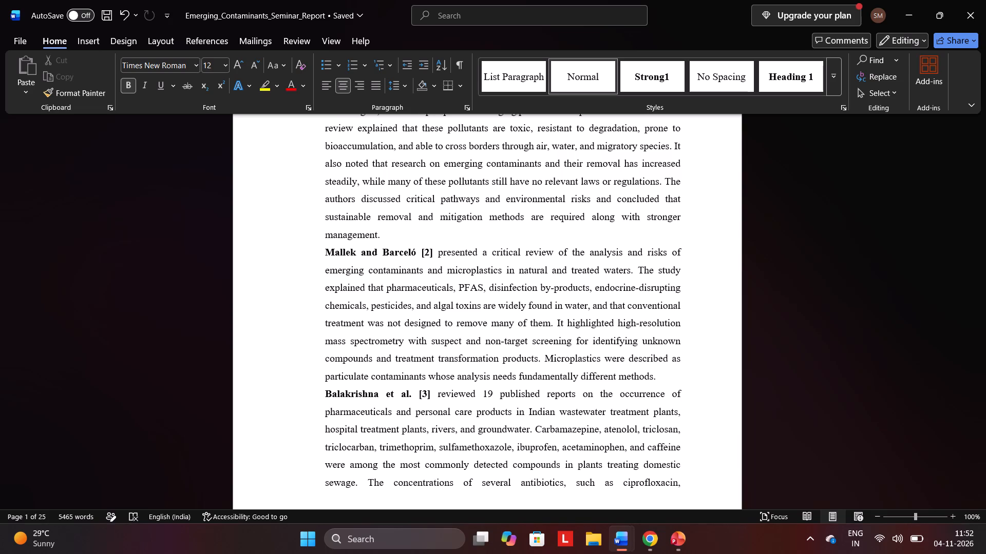
pyautogui.scroll(3, 583, 370)
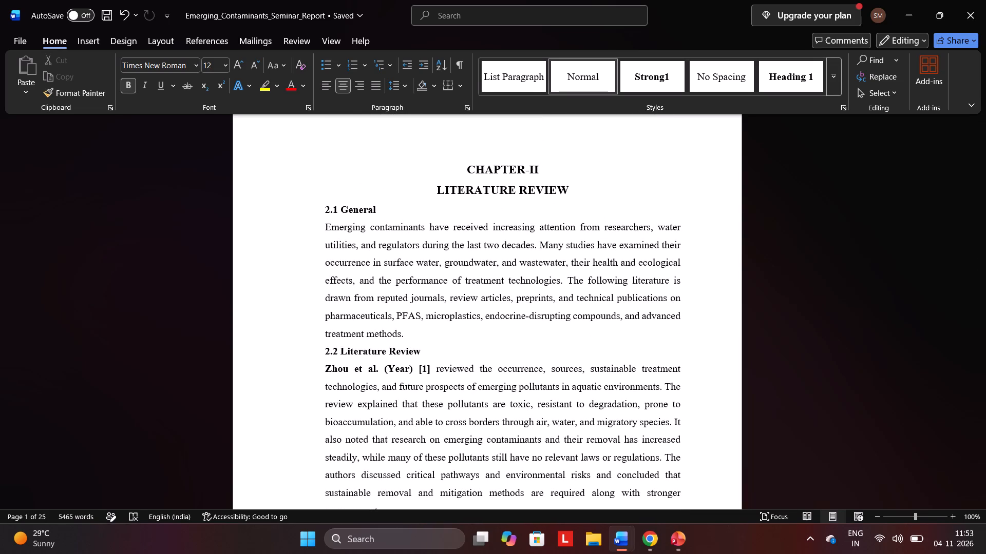
pyautogui.click(410, 371)
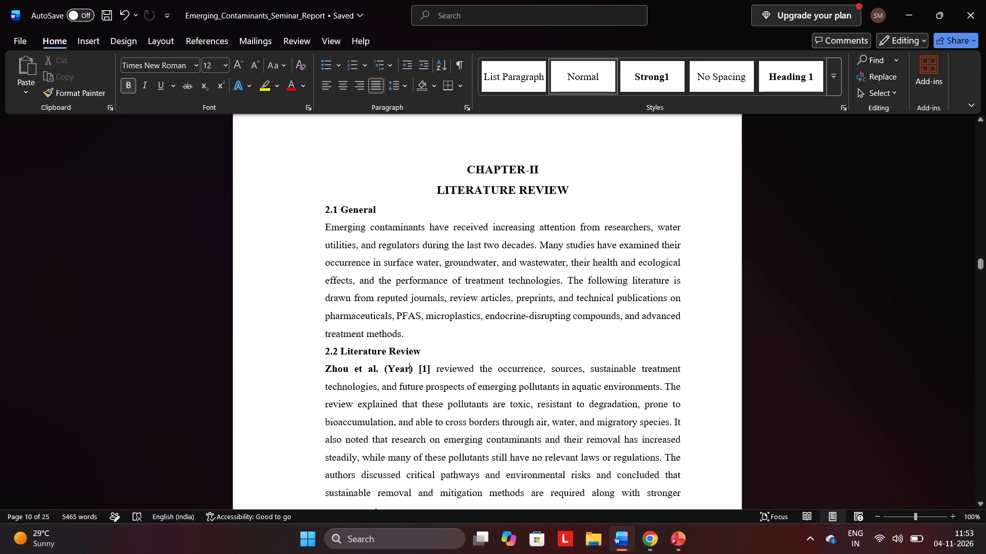
pyautogui.press('BackSpace')
pyautogui.press('BackSpace')
pyautogui.press('BackSpace')
pyautogui.press('BackSpace')
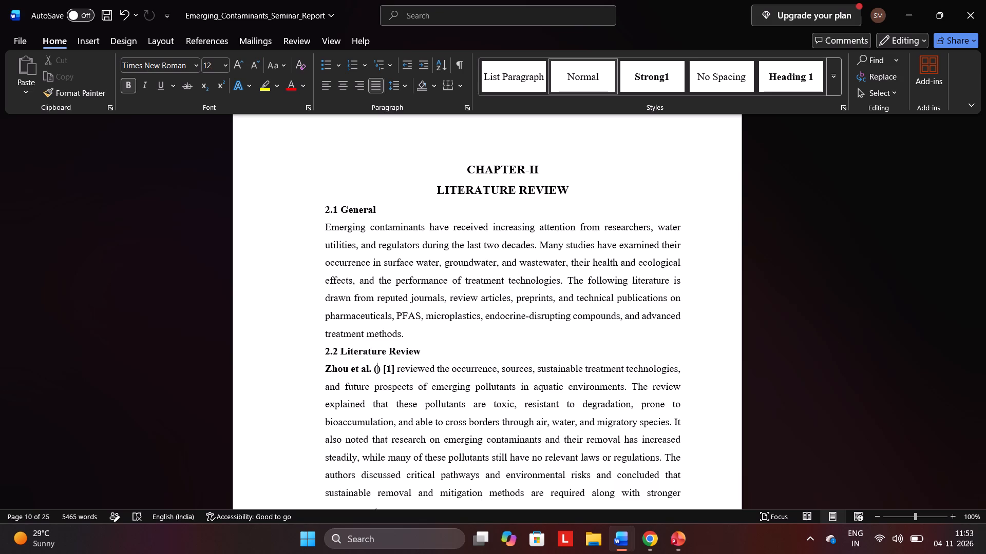
pyautogui.write('2026')
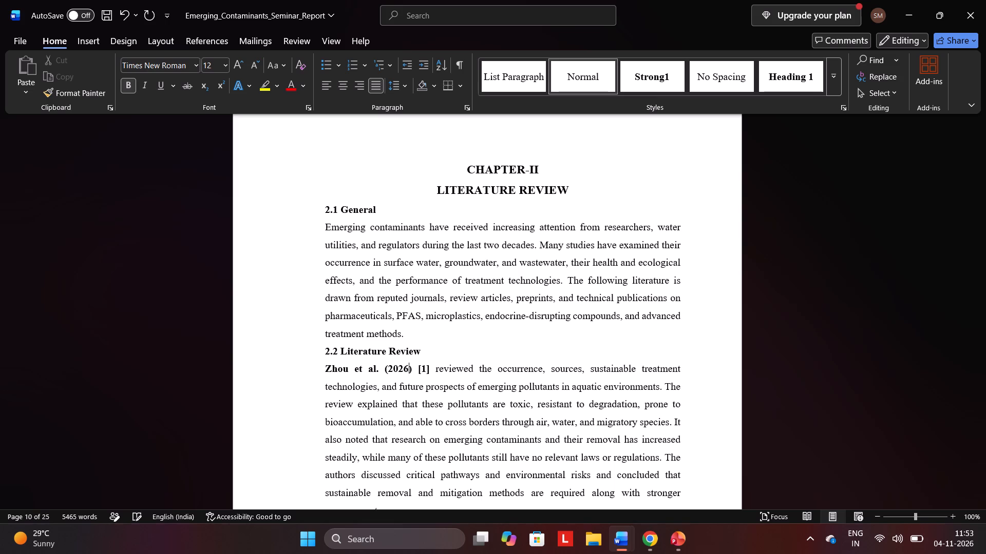
# Insert the year (2025) between Mallek and Barceló and [2] in the literature review, with a space before the parenthesis.
pyautogui.scroll(-3, 410, 371)
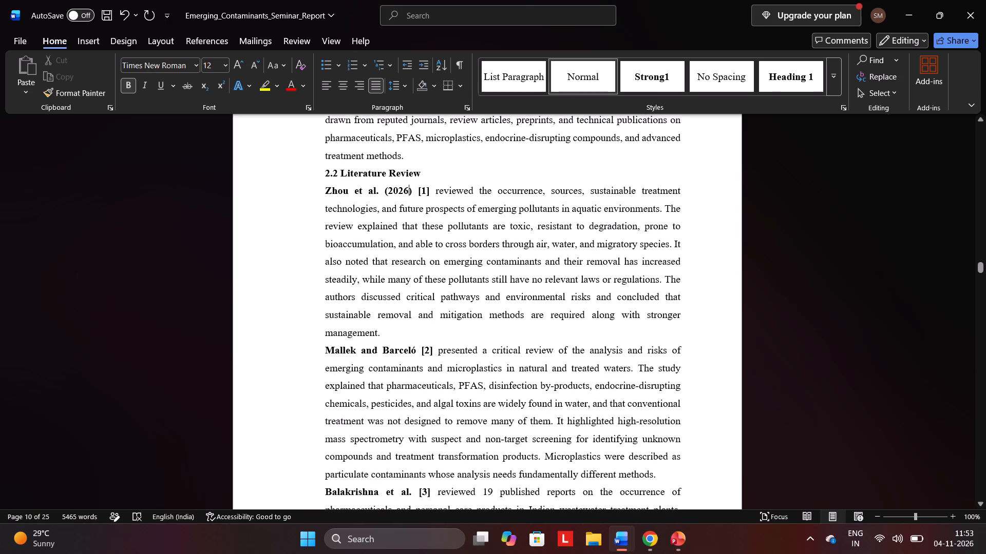
pyautogui.click(418, 350)
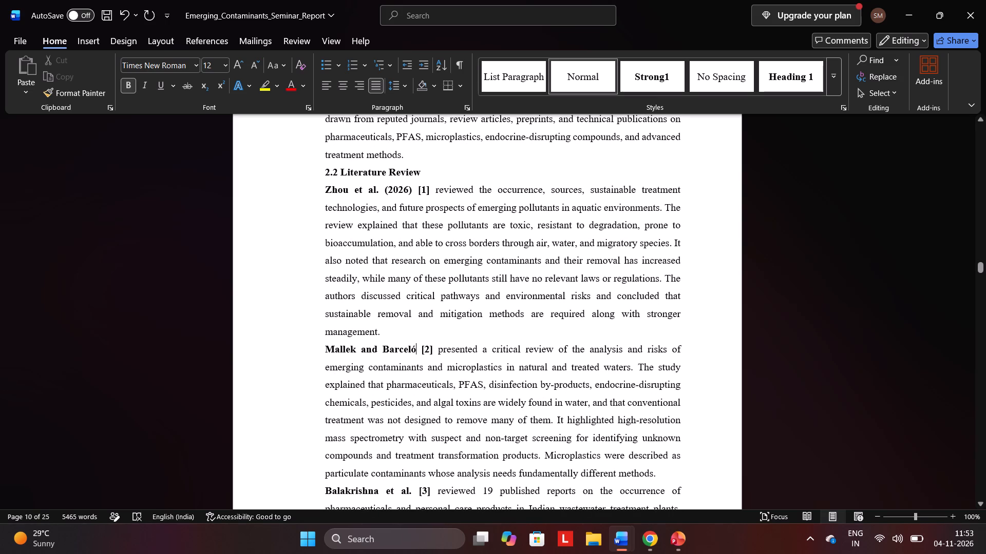
pyautogui.press('space')
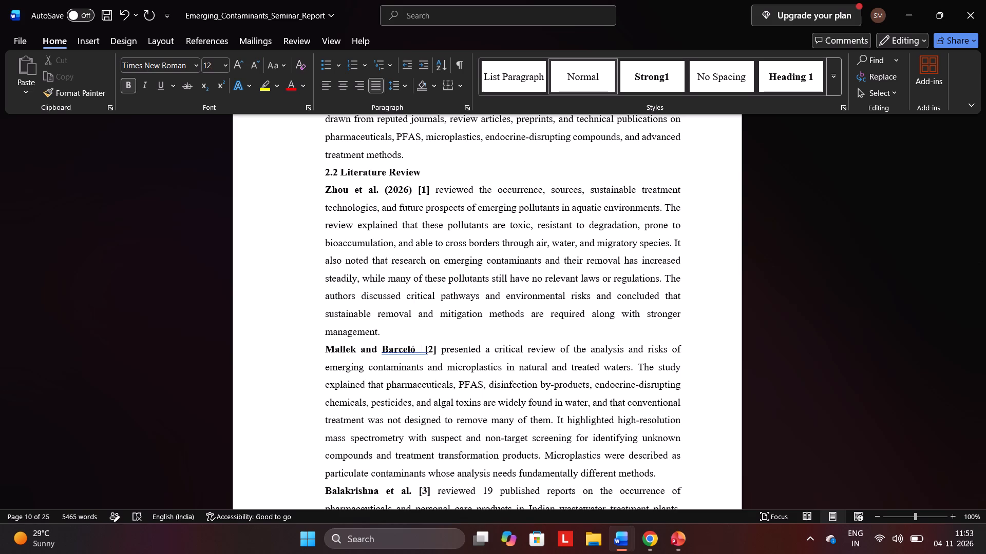
pyautogui.press('BackSpace')
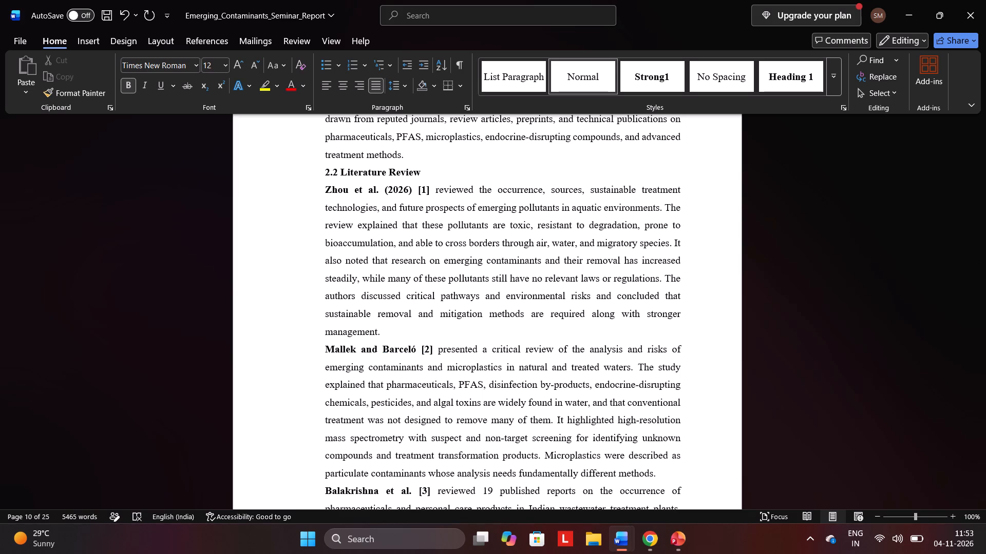
pyautogui.hotkey('ctrl', '9')
pyautogui.hotkey('ctrl', '0')
pyautogui.write('()')
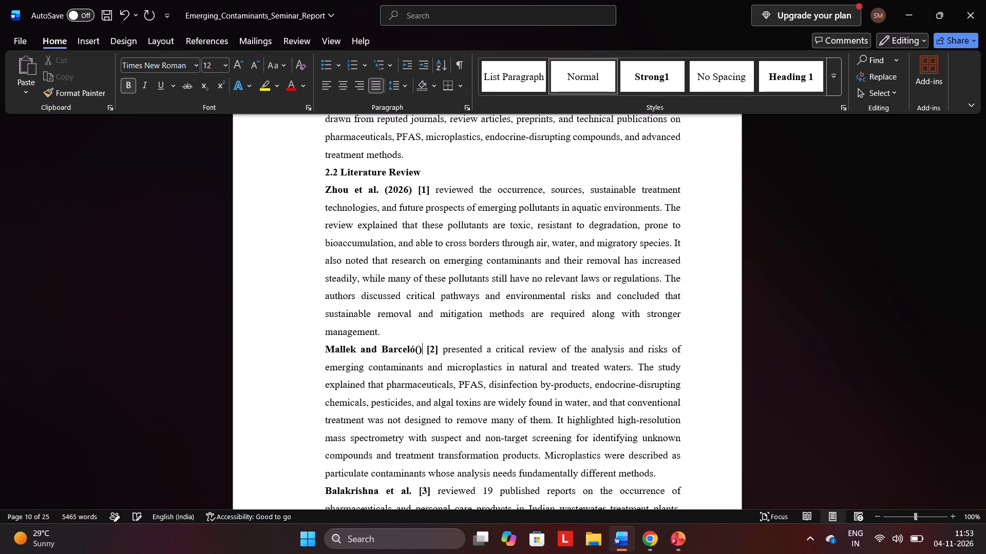
pyautogui.press('Left')
pyautogui.write('2025')
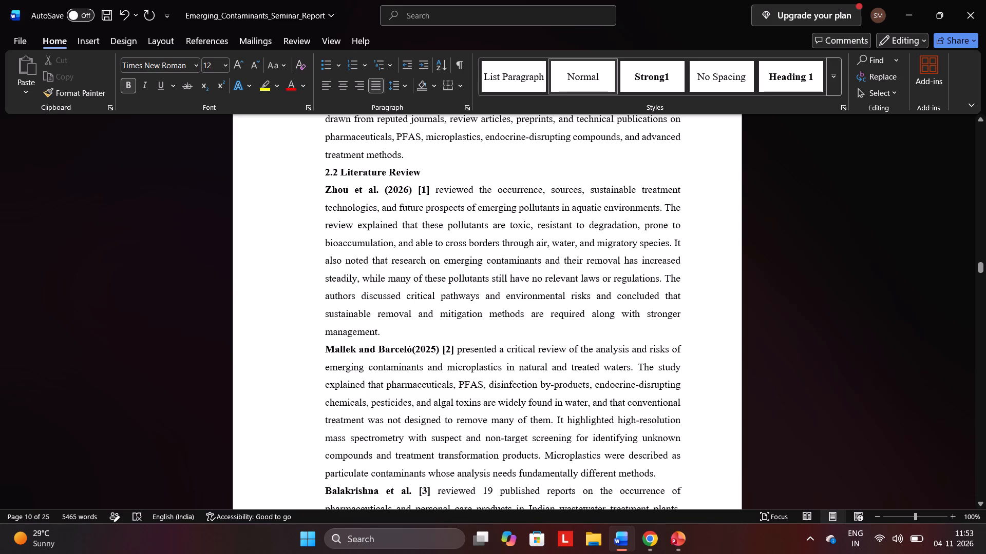
pyautogui.click(412, 351)
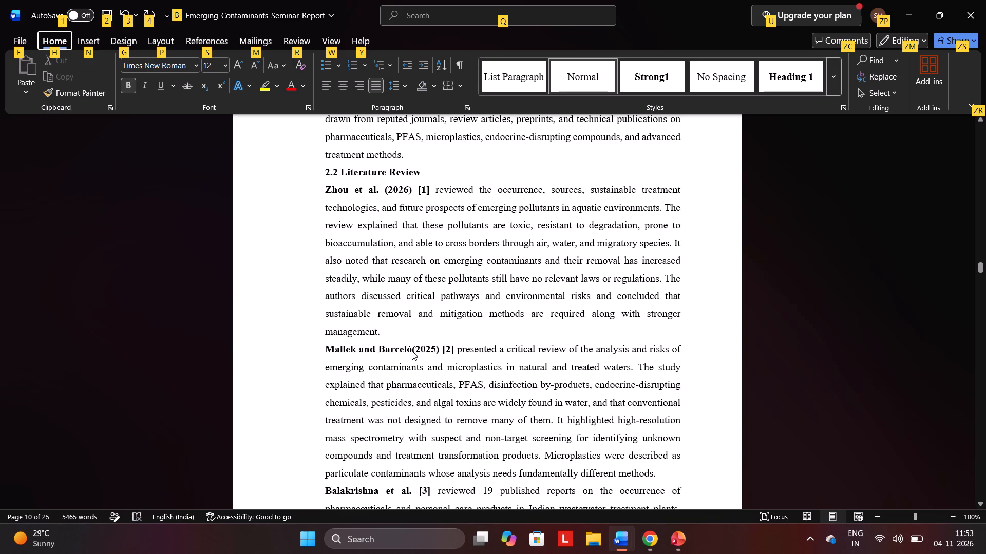
pyautogui.press('space')
pyautogui.press('space')
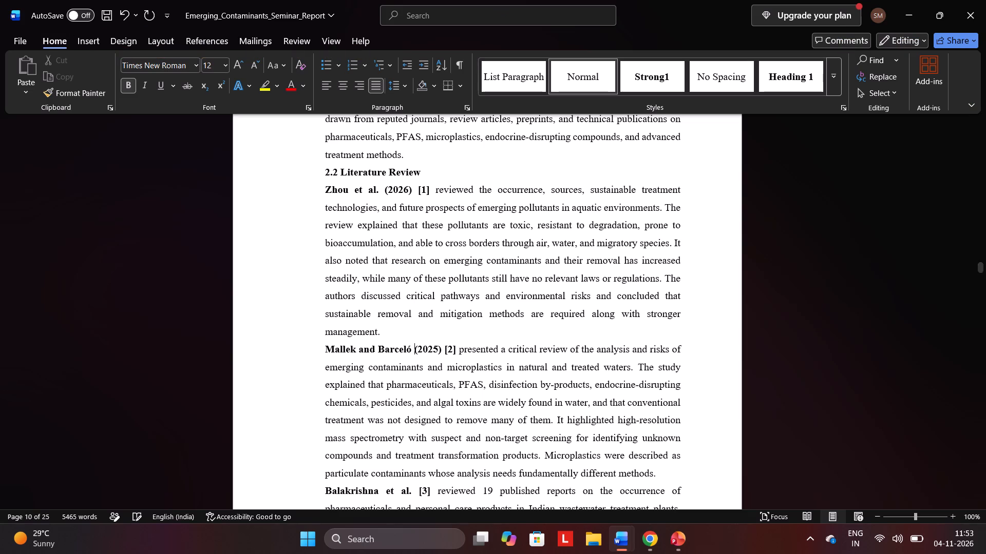
# Insert the year (2022) between Balakrishna et al. and [3] in the literature review, with a space before the parenthesis.
pyautogui.scroll(-2, 482, 364)
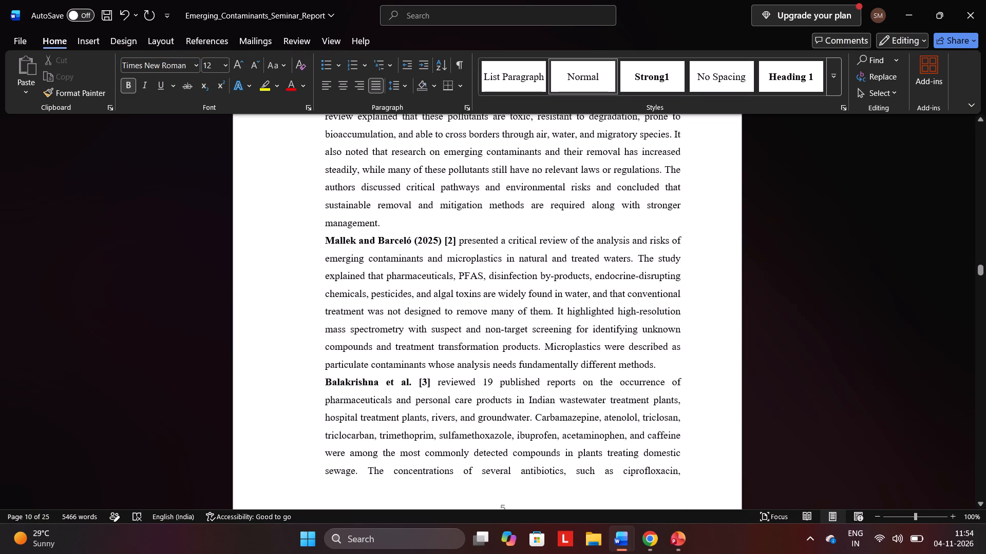
pyautogui.click(413, 384)
pyautogui.write('()')
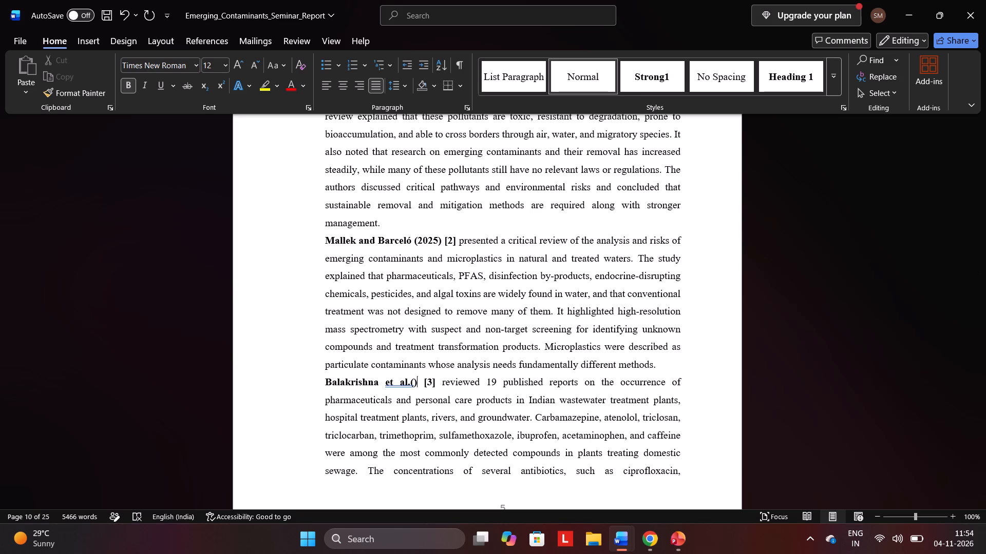
pyautogui.press('Left')
pyautogui.write('2022')
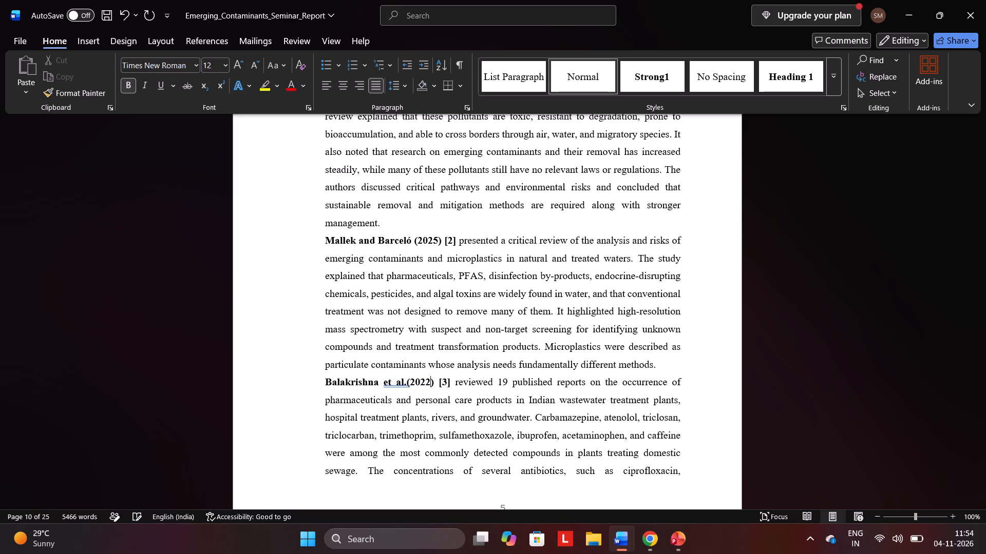
pyautogui.click(413, 384)
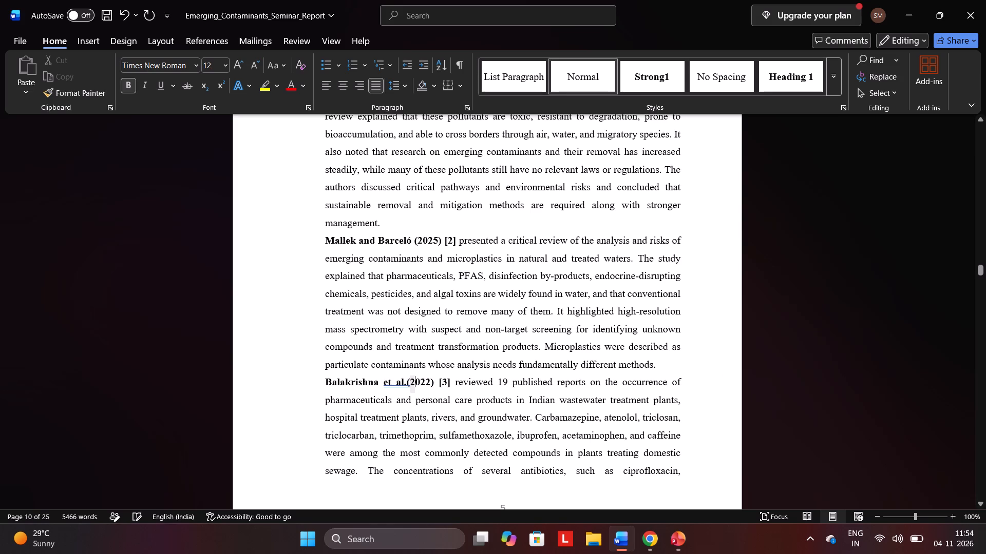
pyautogui.click(407, 385)
pyautogui.press('space')
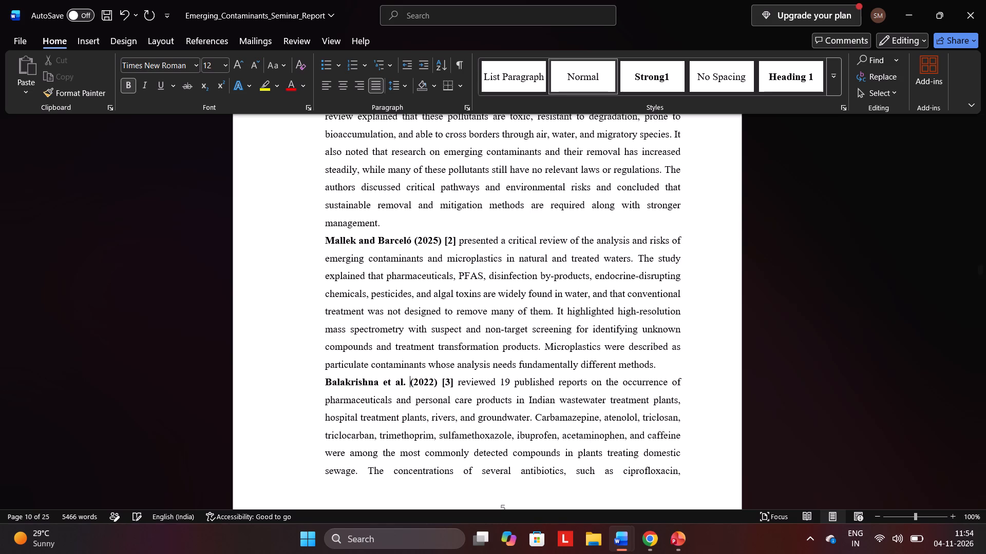
# Go to the Vaddoriya et al. [4] citation on the following page of the literature review.
pyautogui.scroll(-3, 479, 393)
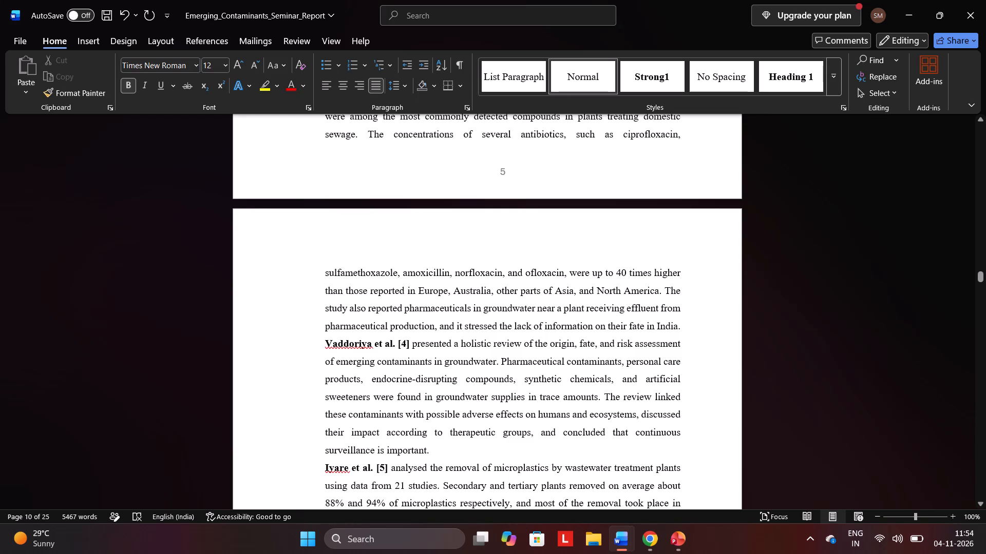
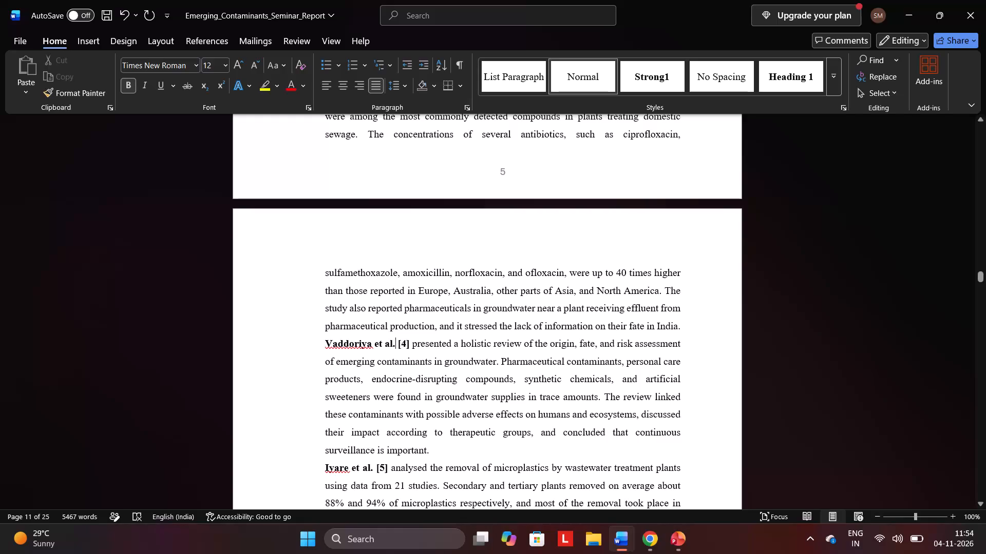
# Insert the year (2025) between Vaddoriya et al. and [4] in the literature review, with a space before the parenthesis.
pyautogui.write('()')
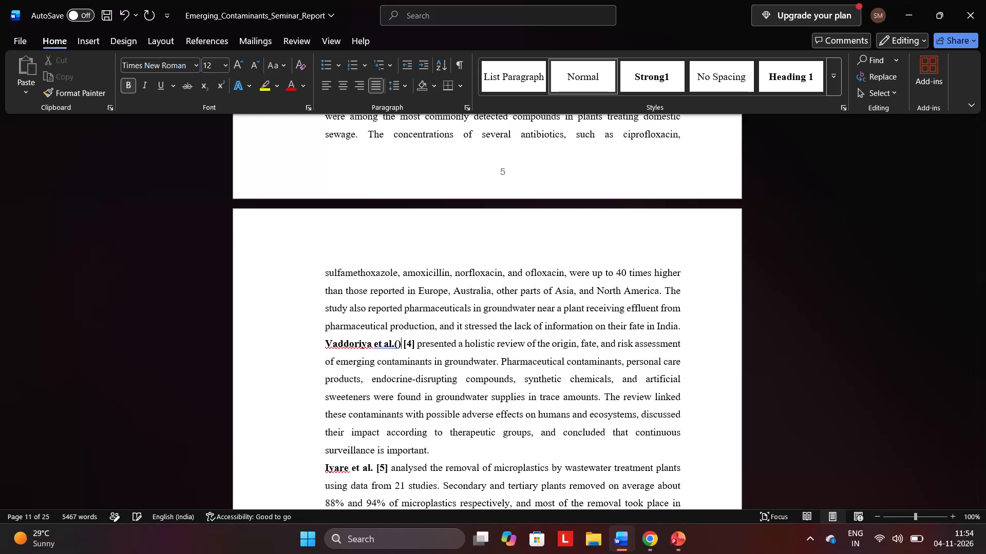
pyautogui.press('Left')
pyautogui.press('2')
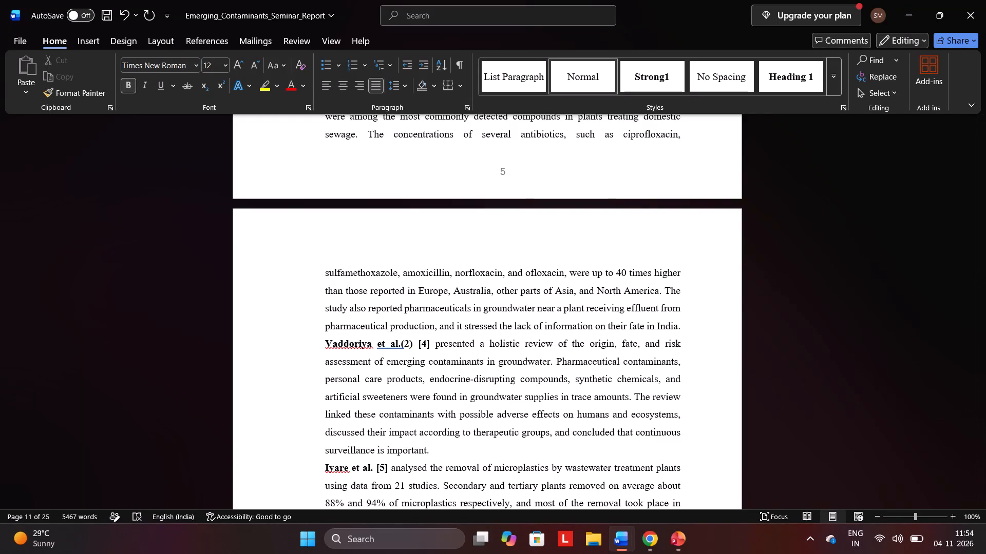
pyautogui.write('026')
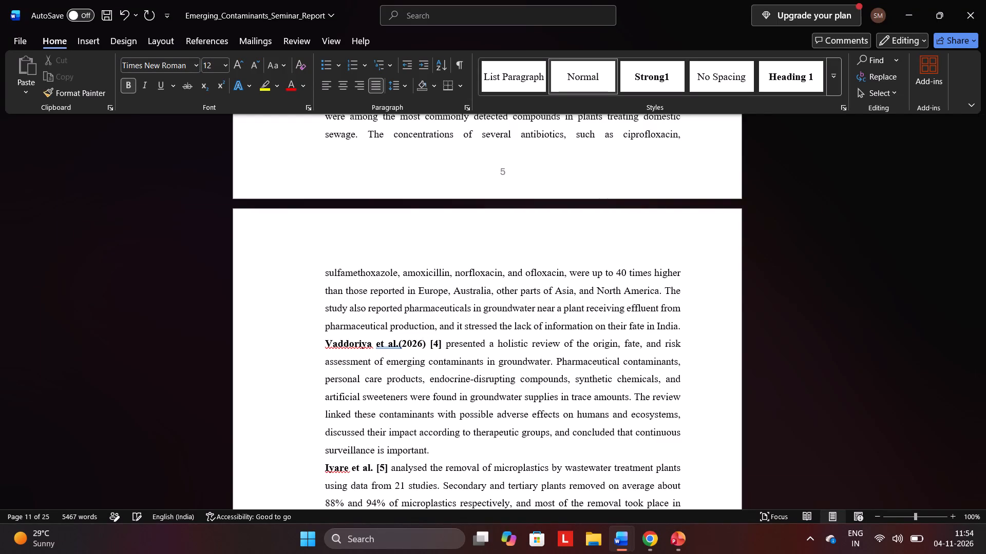
pyautogui.press('BackSpace')
pyautogui.press('5')
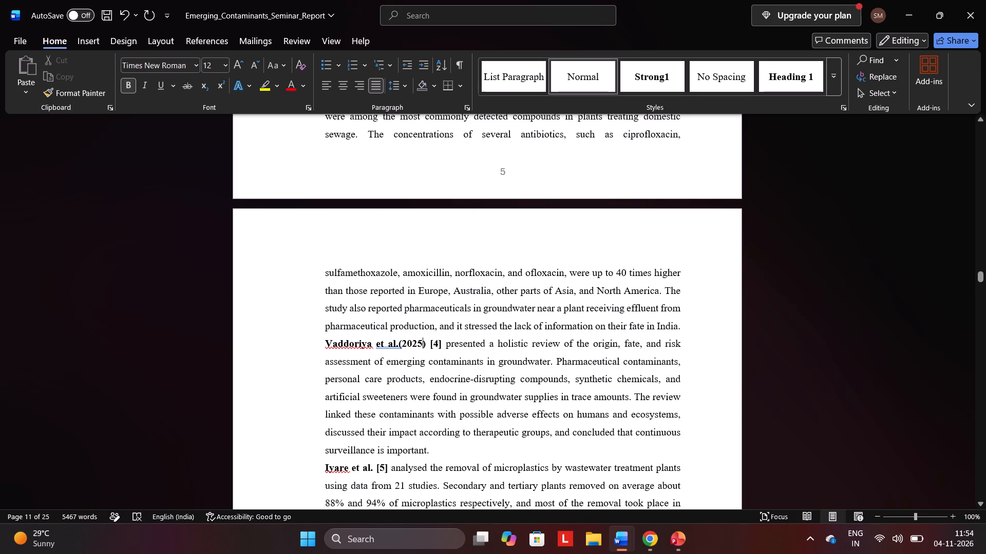
pyautogui.click(400, 347)
pyautogui.press('space')
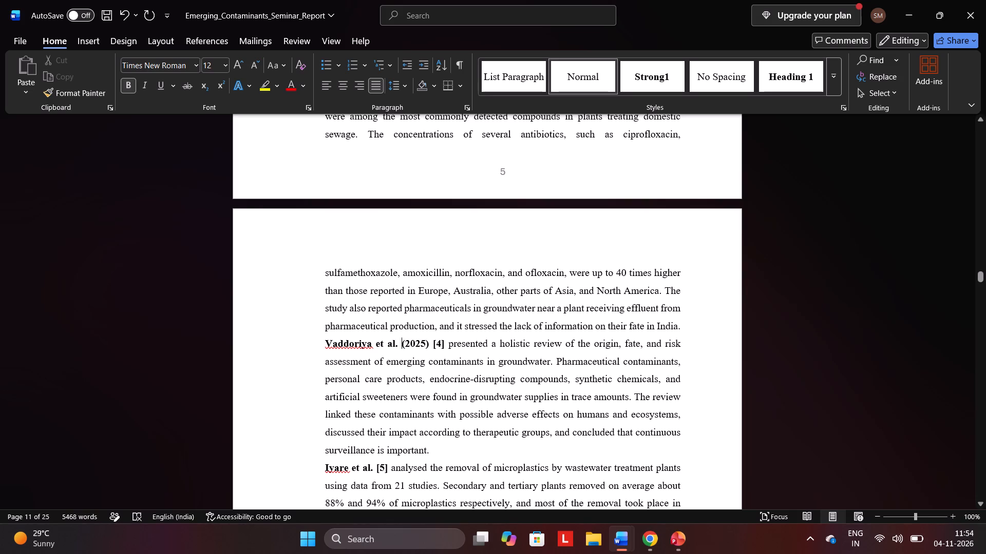
# Insert the year (2023) between Iyare et al. and [5] in the literature review, with a space before the reference number.
pyautogui.scroll(-1, 443, 389)
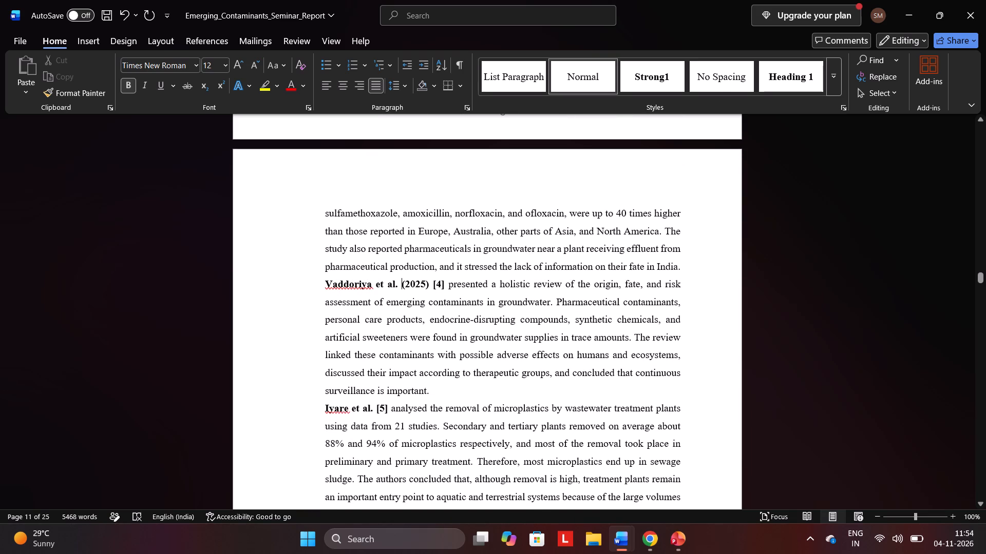
pyautogui.click(376, 410)
pyautogui.write('()')
pyautogui.press('Left')
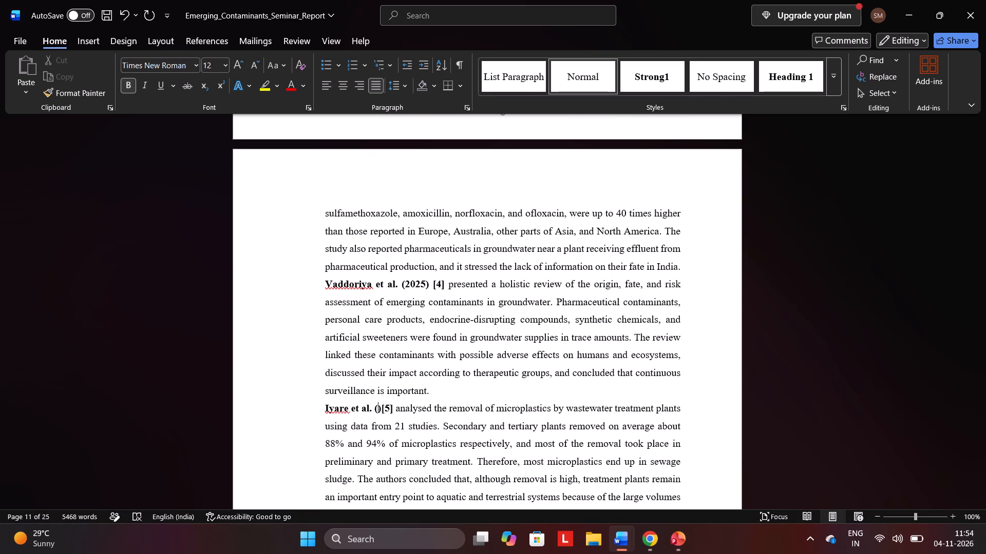
pyautogui.write('2023')
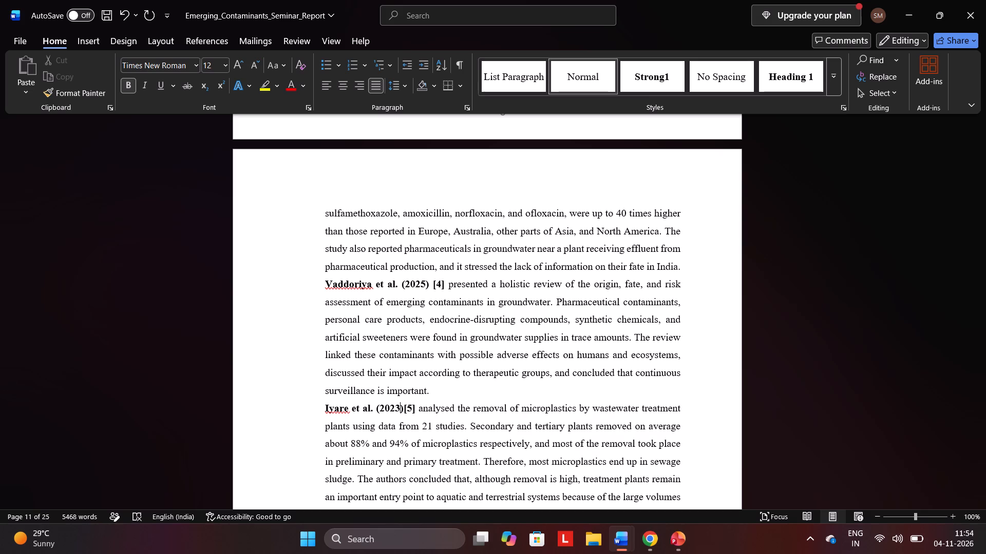
pyautogui.press('Down')
pyautogui.press('Down')
pyautogui.scroll(-1, 463, 448)
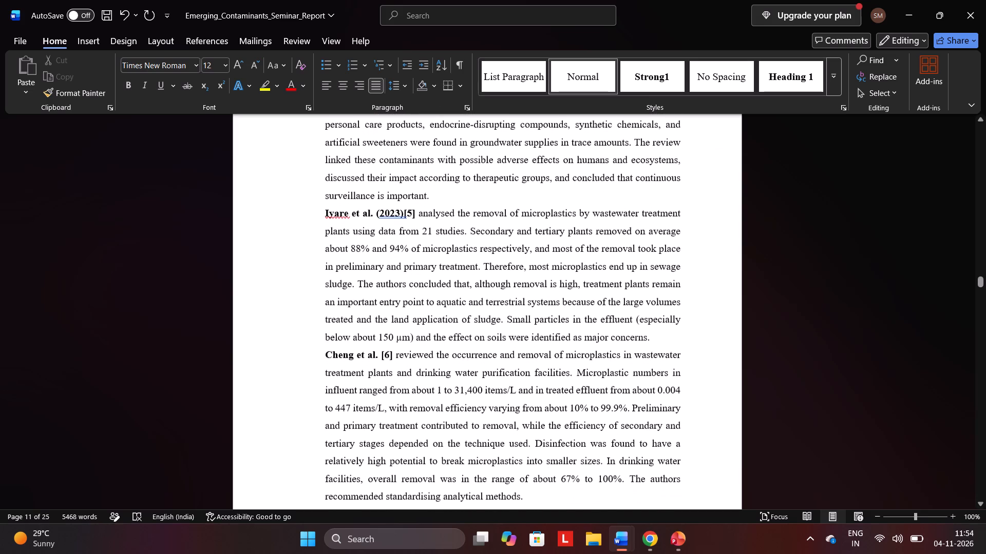
pyautogui.scroll(-1, 463, 448)
pyautogui.click(377, 349)
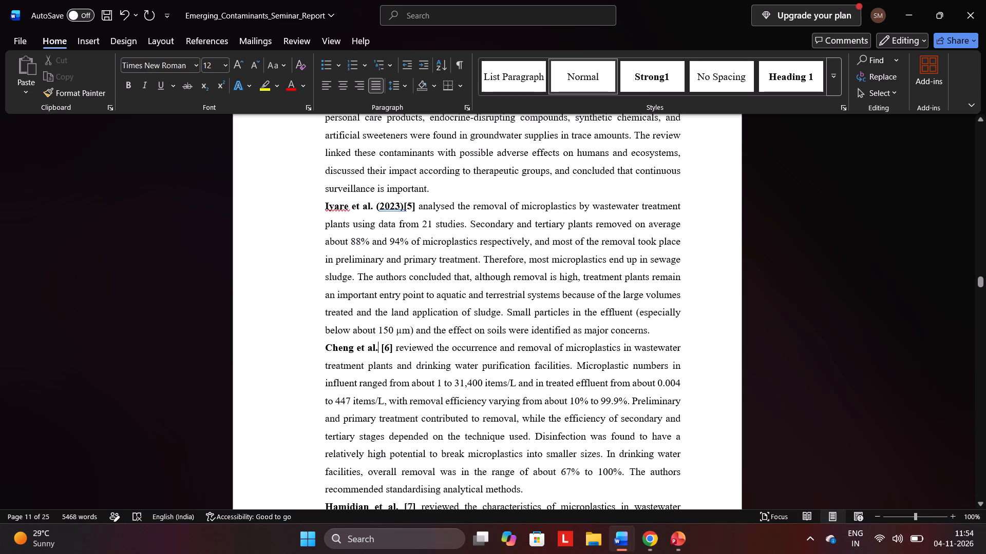
pyautogui.click(405, 205)
pyautogui.press('Left')
pyautogui.press('space')
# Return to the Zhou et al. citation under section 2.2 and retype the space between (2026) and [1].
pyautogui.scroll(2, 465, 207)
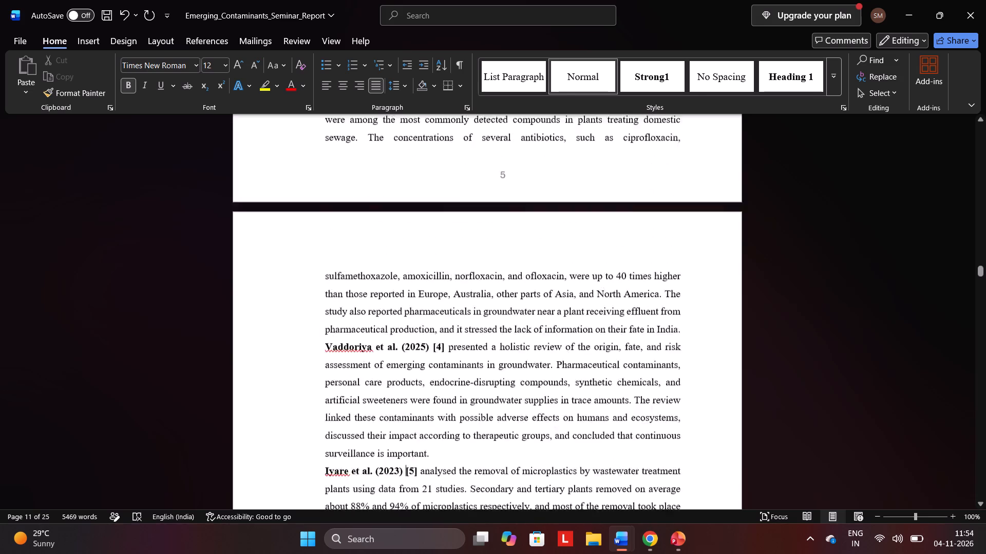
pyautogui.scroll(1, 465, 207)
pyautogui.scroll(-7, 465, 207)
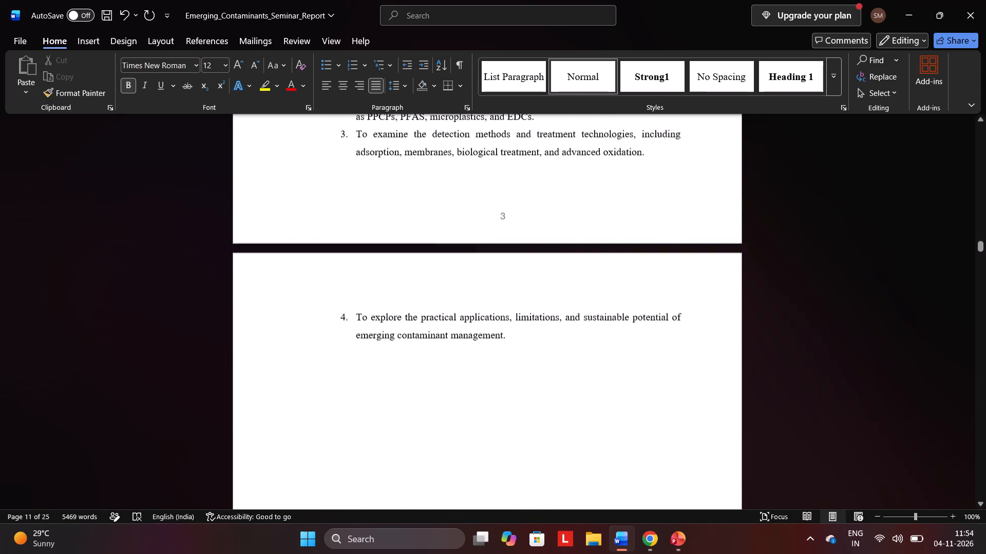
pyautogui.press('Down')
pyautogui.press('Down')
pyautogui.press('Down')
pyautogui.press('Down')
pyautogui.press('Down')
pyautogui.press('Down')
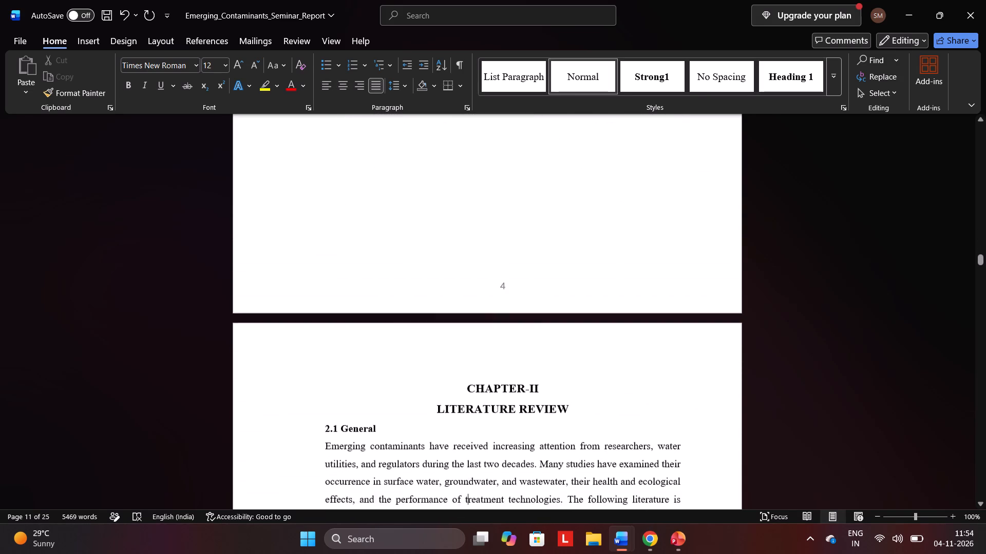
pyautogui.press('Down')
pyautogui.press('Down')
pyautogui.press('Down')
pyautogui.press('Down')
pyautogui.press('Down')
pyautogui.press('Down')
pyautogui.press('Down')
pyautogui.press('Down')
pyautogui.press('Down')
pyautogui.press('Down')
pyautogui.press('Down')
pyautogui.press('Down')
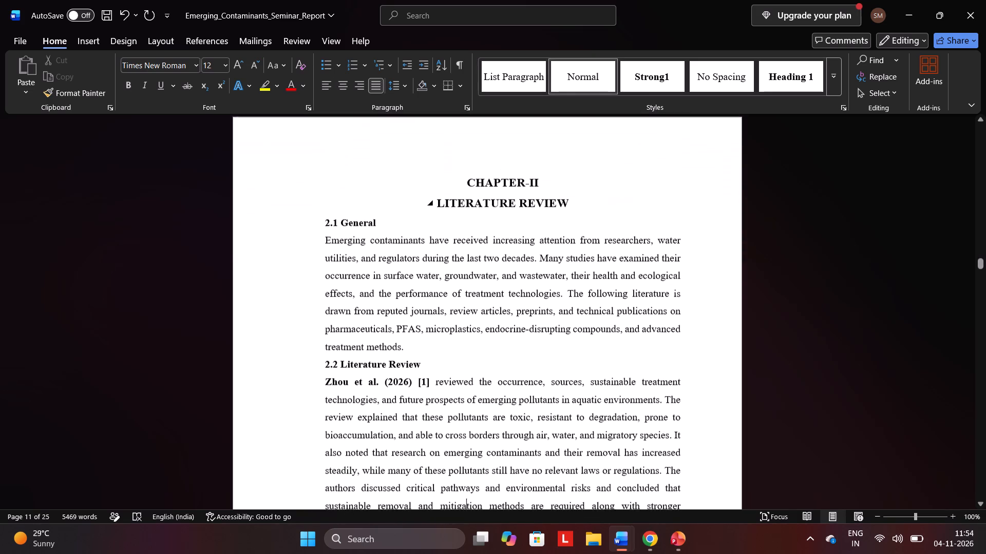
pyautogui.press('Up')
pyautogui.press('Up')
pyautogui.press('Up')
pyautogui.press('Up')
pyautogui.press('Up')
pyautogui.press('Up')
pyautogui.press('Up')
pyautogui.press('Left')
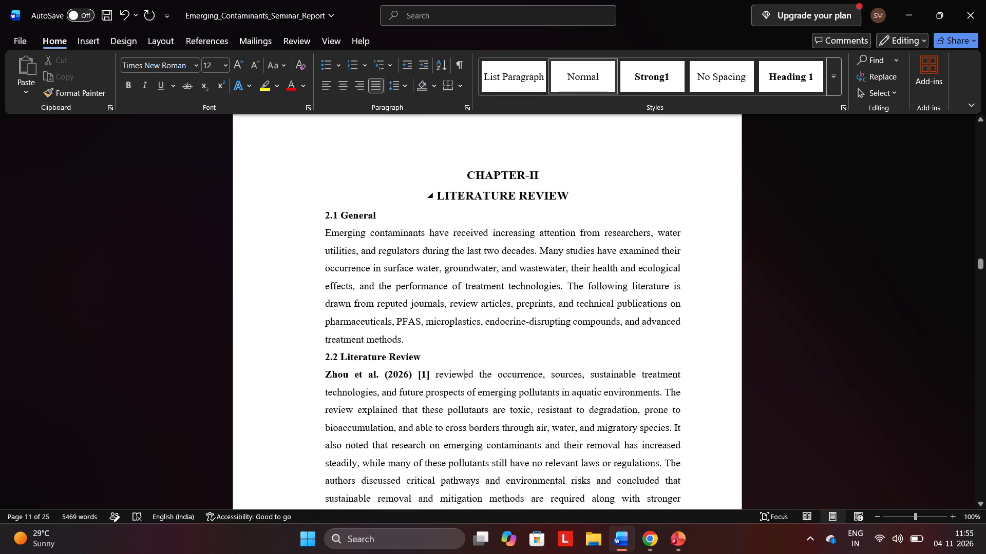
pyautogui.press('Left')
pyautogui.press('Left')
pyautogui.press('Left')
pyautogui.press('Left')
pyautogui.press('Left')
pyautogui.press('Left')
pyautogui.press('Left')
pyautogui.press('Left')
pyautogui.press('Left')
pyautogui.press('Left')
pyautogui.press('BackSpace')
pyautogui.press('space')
# Insert the year (2025) between Cheng et al. and [6] in the literature review, with a space before the reference number.
pyautogui.press('Down')
pyautogui.press('Down')
pyautogui.press('Down')
pyautogui.press('Down')
pyautogui.press('Down')
pyautogui.press('Down')
pyautogui.press('Down')
pyautogui.press('Down')
pyautogui.press('Down')
pyautogui.press('Down')
pyautogui.press('Down')
pyautogui.press('Down')
pyautogui.press('Down')
pyautogui.press('Down')
pyautogui.press('Down')
pyautogui.press('Down')
pyautogui.press('Down')
pyautogui.press('Down')
pyautogui.press('Down')
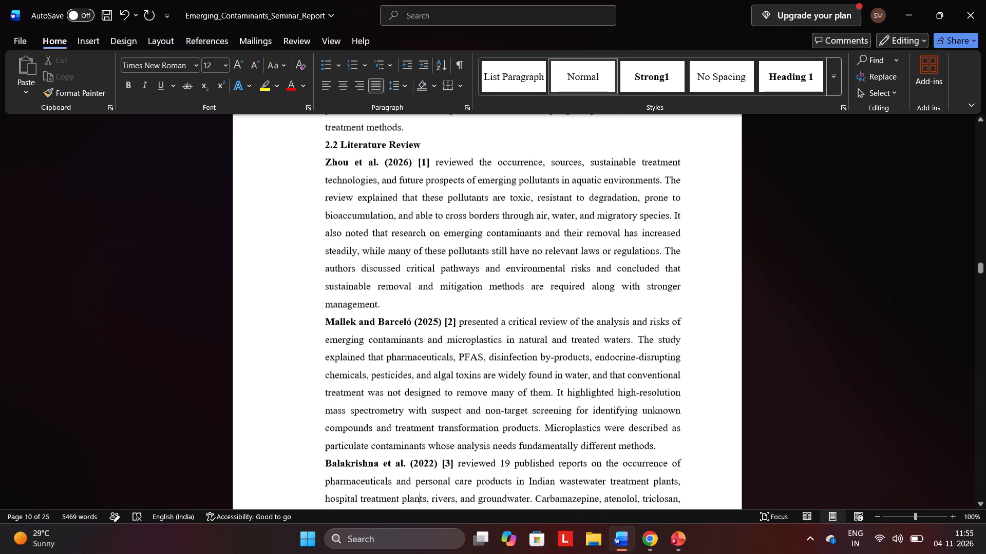
pyautogui.press('Down')
pyautogui.press('Down')
pyautogui.press('Down')
pyautogui.press('Down')
pyautogui.press('Down')
pyautogui.press('Down')
pyautogui.press('Down')
pyautogui.press('Down')
pyautogui.press('Down')
pyautogui.press('Down')
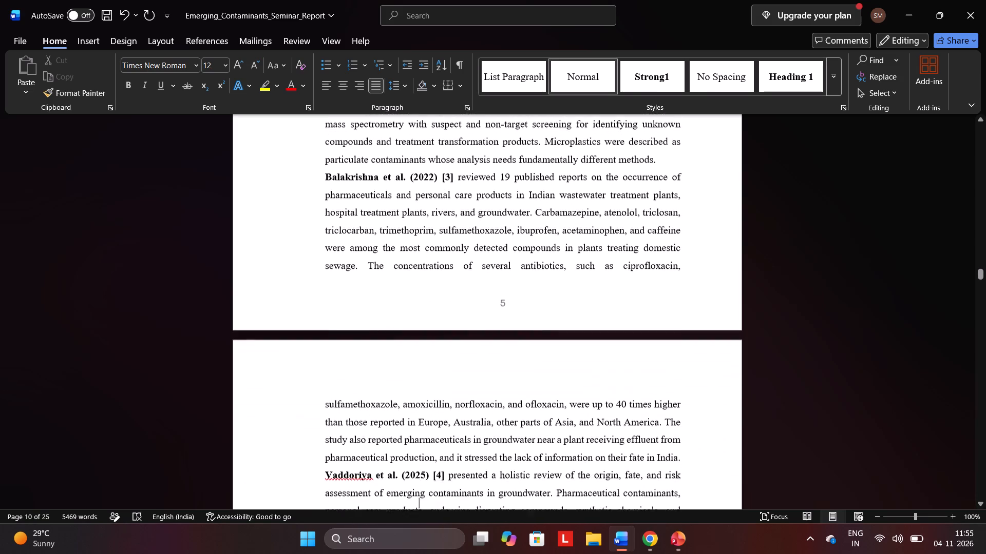
pyautogui.press('Down')
pyautogui.press('Down')
pyautogui.press('Down')
pyautogui.press('Down')
pyautogui.press('Down')
pyautogui.press('Down')
pyautogui.press('Down')
pyautogui.press('Down')
pyautogui.press('Down')
pyautogui.press('Down')
pyautogui.press('Down')
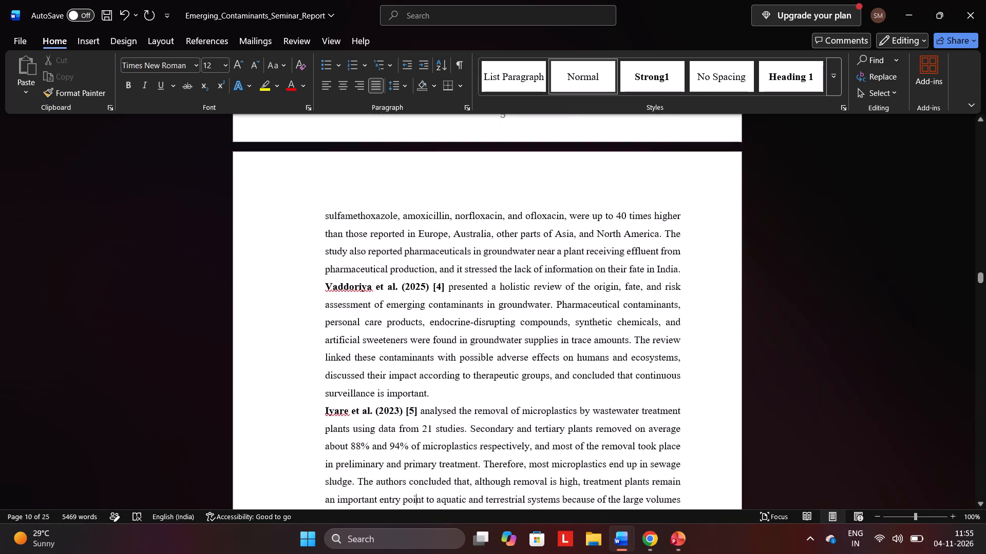
pyautogui.press('Down')
pyautogui.press('Down')
pyautogui.press('Down')
pyautogui.press('Down')
pyautogui.press('Down')
pyautogui.press('Down')
pyautogui.press('Left')
pyautogui.press('Left')
pyautogui.press('Left')
pyautogui.press('Up')
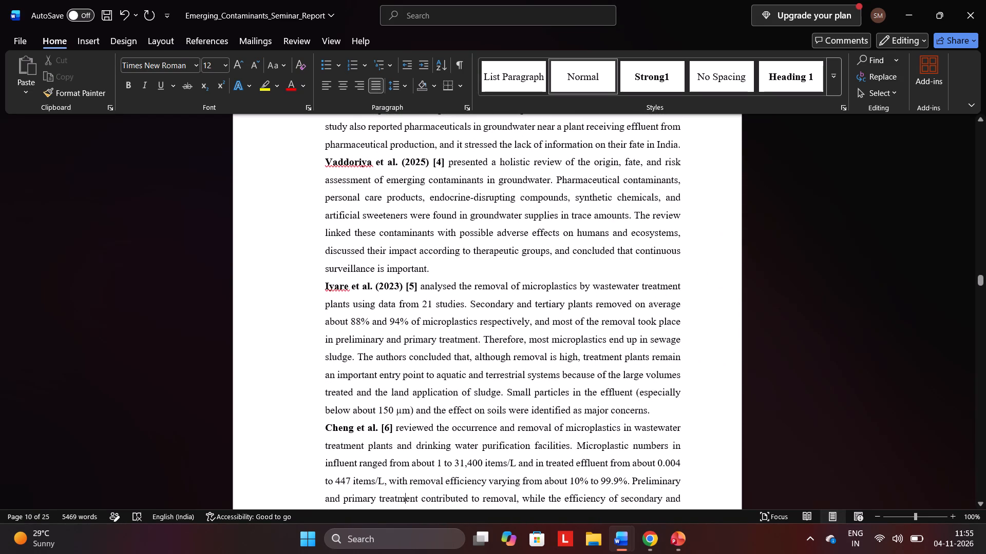
pyautogui.press('Up')
pyautogui.press('Up')
pyautogui.press('Up')
pyautogui.press('Left')
pyautogui.press('Left')
pyautogui.press('Left')
pyautogui.press('Left')
pyautogui.press('Left')
pyautogui.press('Left')
pyautogui.write('()')
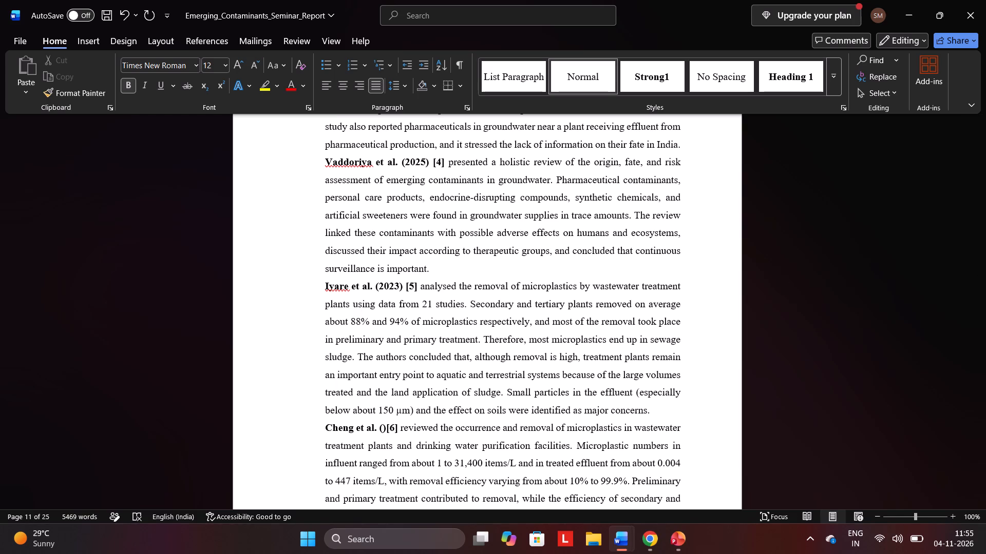
pyautogui.press('Left')
pyautogui.write('25026')
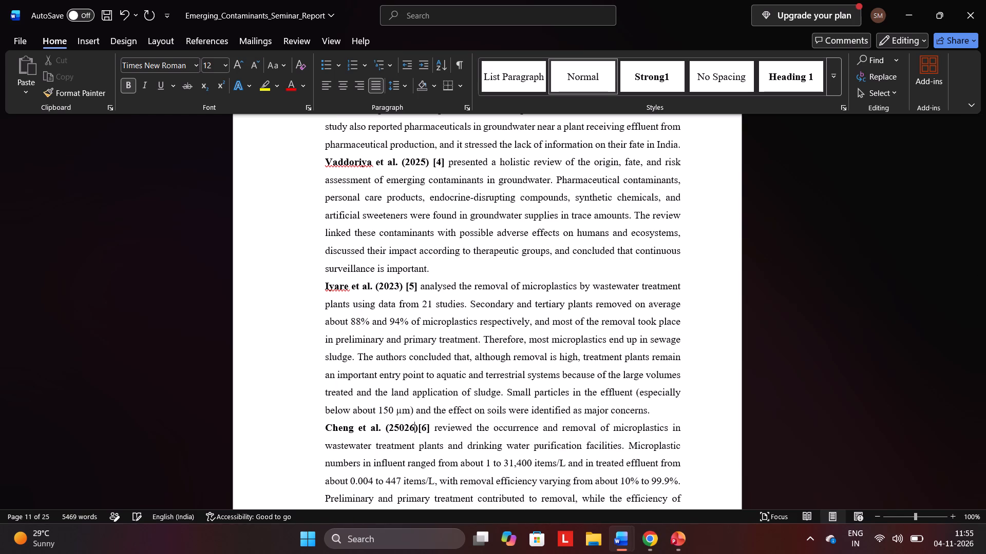
pyautogui.press('BackSpace')
pyautogui.press('BackSpace')
pyautogui.press('BackSpace')
pyautogui.press('BackSpace')
pyautogui.write('025')
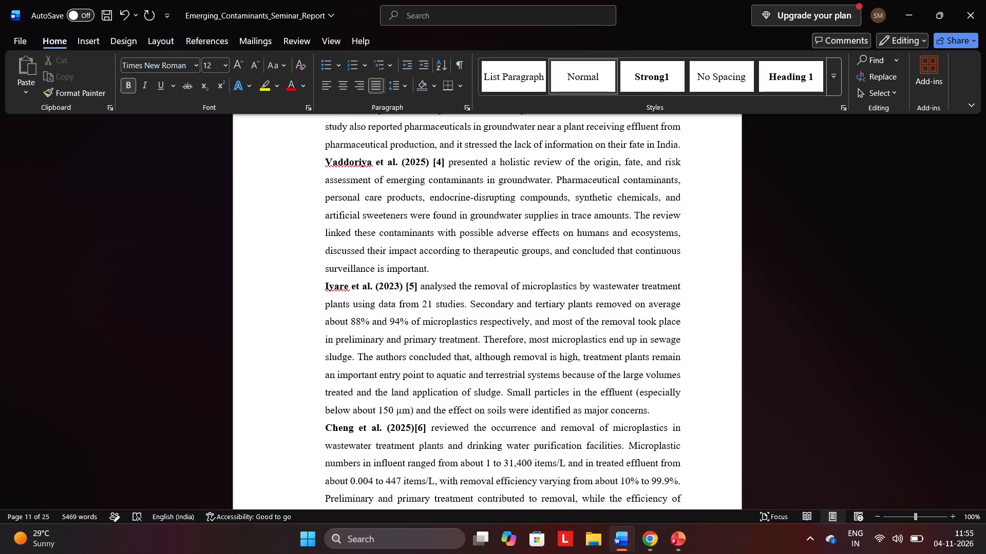
pyautogui.press('Right')
pyautogui.press('space')
# Insert the year (2025) between Hamidian et al. and [7] in the literature review, with a space before the reference number.
pyautogui.press('Down')
pyautogui.press('Down')
pyautogui.press('Down')
pyautogui.press('Down')
pyautogui.press('Down')
pyautogui.press('Down')
pyautogui.press('Down')
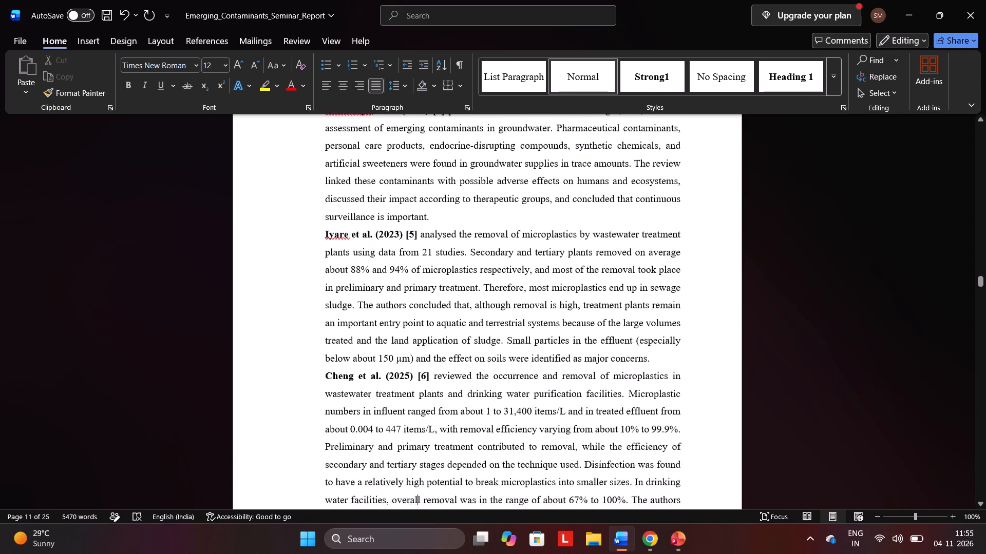
pyautogui.press('Down')
pyautogui.press('Down')
pyautogui.press('Down')
pyautogui.press('Down')
pyautogui.press('Left')
pyautogui.press('Up')
pyautogui.press('Up')
pyautogui.press('Left')
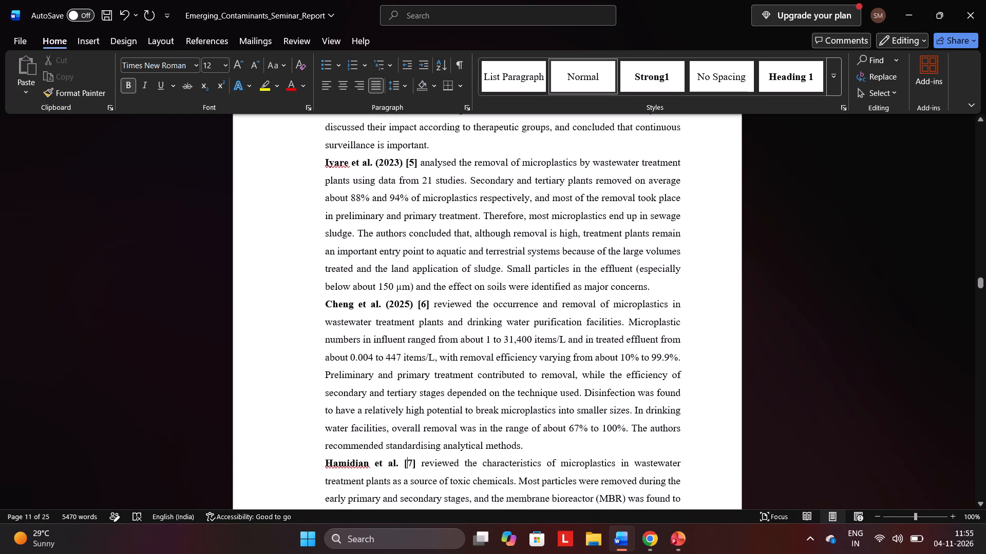
pyautogui.press('Left')
pyautogui.write('()')
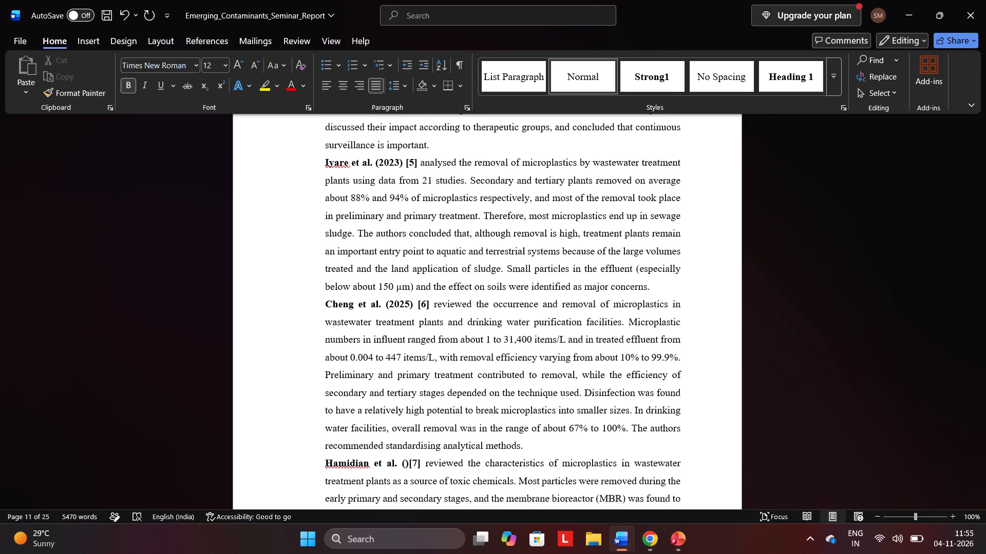
pyautogui.press('Left')
pyautogui.write('2025')
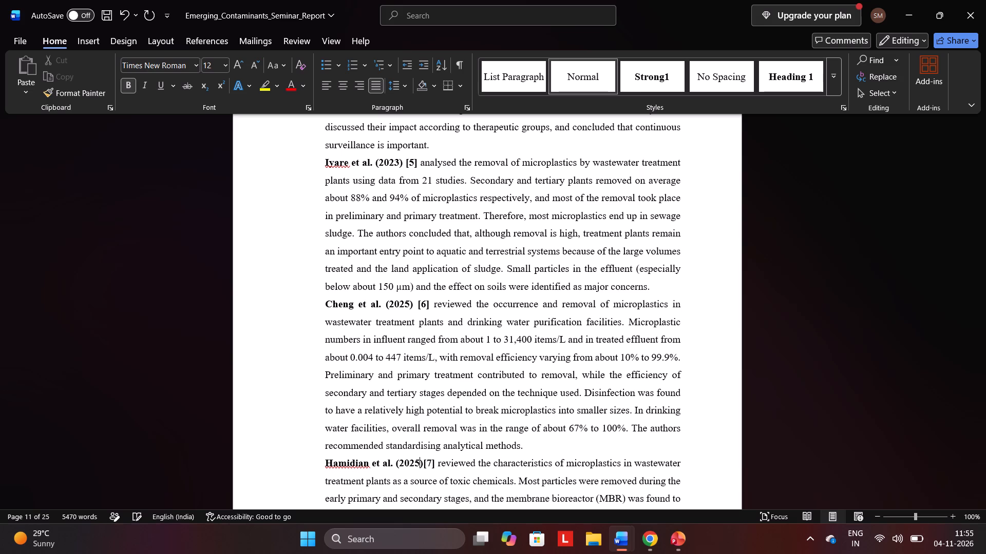
pyautogui.press('Right')
pyautogui.press('space')
# Insert the year (2026) between Nasir et al. and [8] in the literature review, with a space before the reference number.
pyautogui.press('Down')
pyautogui.press('Down')
pyautogui.press('Down')
pyautogui.press('Down')
pyautogui.press('Down')
pyautogui.press('Down')
pyautogui.press('Down')
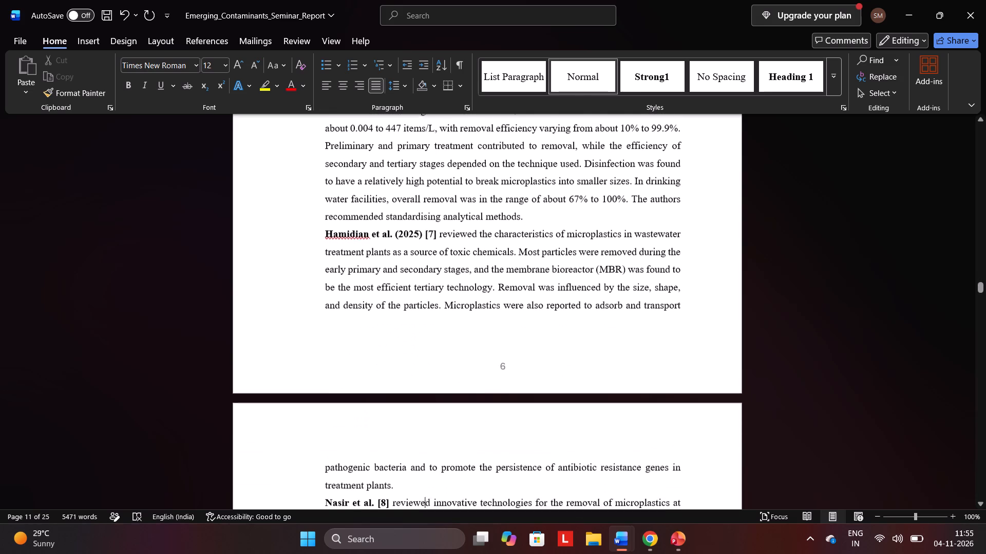
pyautogui.press('Down')
pyautogui.press('Down')
pyautogui.press('Left')
pyautogui.press('Left')
pyautogui.press('Left')
pyautogui.press('Left')
pyautogui.press('Left')
pyautogui.press('Up')
pyautogui.press('Up')
pyautogui.press('Left')
pyautogui.press('Left')
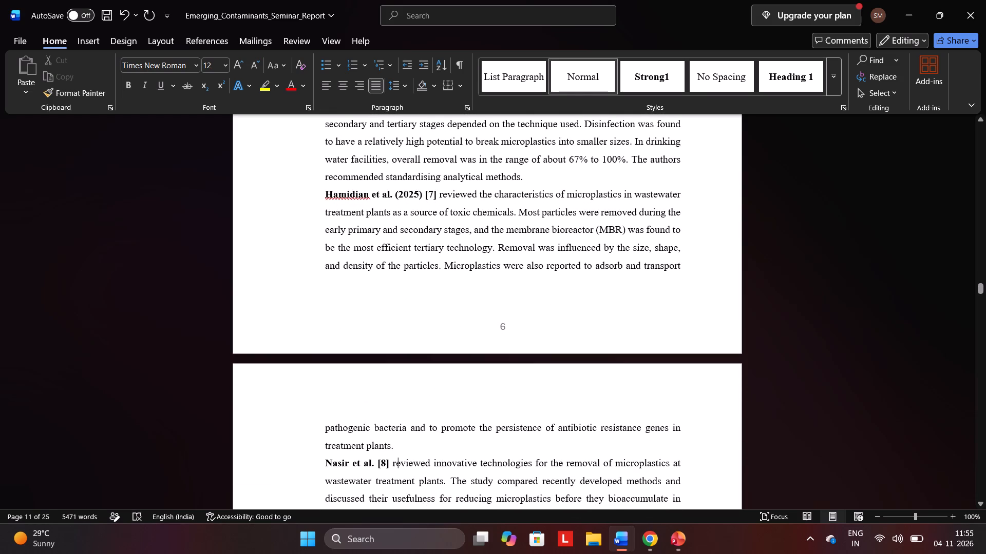
pyautogui.press('Left')
pyautogui.press('Left')
pyautogui.press('Left')
pyautogui.press('Left')
pyautogui.press('Left')
pyautogui.write('()')
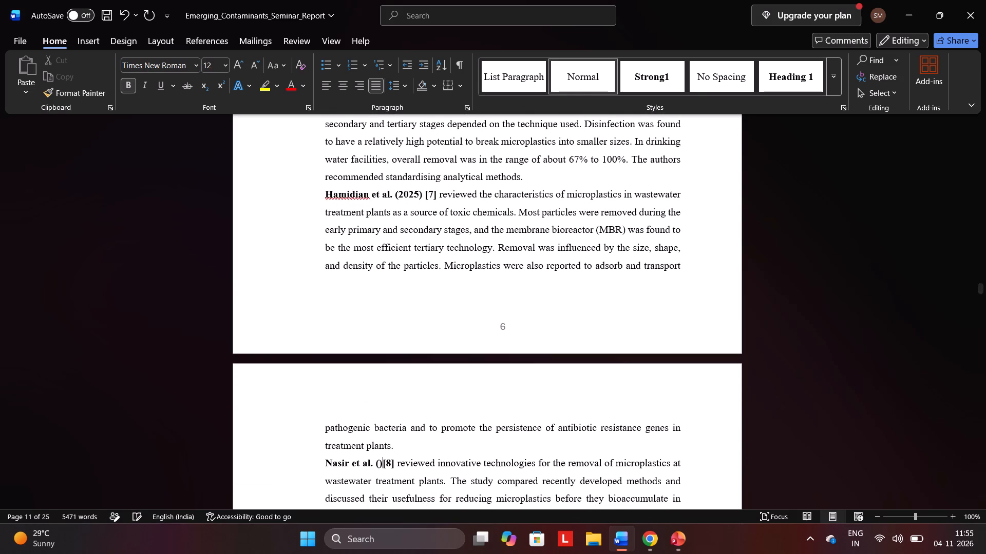
pyautogui.press('Left')
pyautogui.write('2026')
pyautogui.press('Right')
pyautogui.press('space')
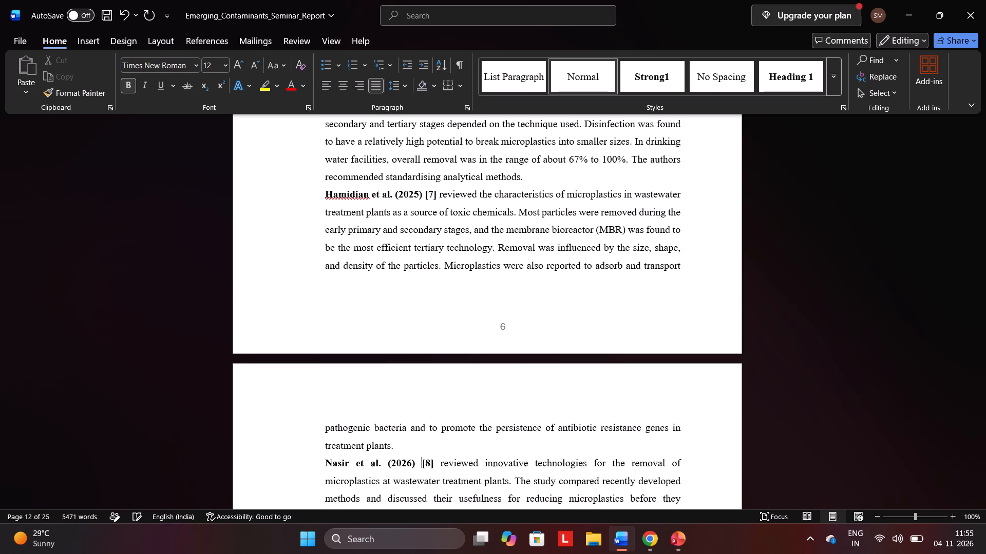
# Insert the year (2025) between Lenear and Chang and [9] in the literature review, with a space before the reference number.
pyautogui.press('Right')
pyautogui.press('Right')
pyautogui.press('Right')
pyautogui.press('Down')
pyautogui.press('Down')
pyautogui.press('Down')
pyautogui.press('Down')
pyautogui.press('Down')
pyautogui.press('Down')
pyautogui.press('Down')
pyautogui.press('Down')
pyautogui.press('Left')
pyautogui.press('Left')
pyautogui.press('Left')
pyautogui.press('Up')
pyautogui.press('Up')
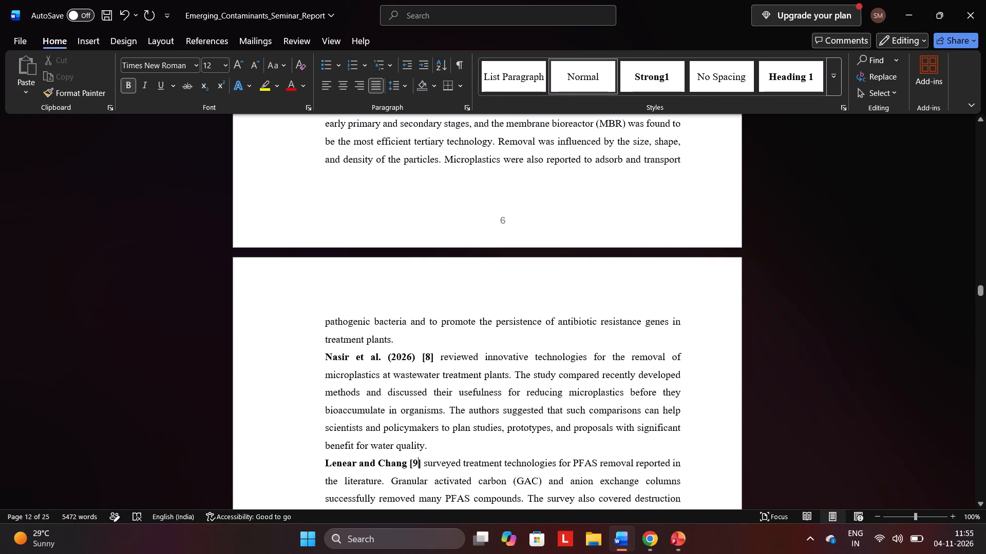
pyautogui.press('Left')
pyautogui.press('Left')
pyautogui.write('()')
pyautogui.press('Left')
pyautogui.write('2026')
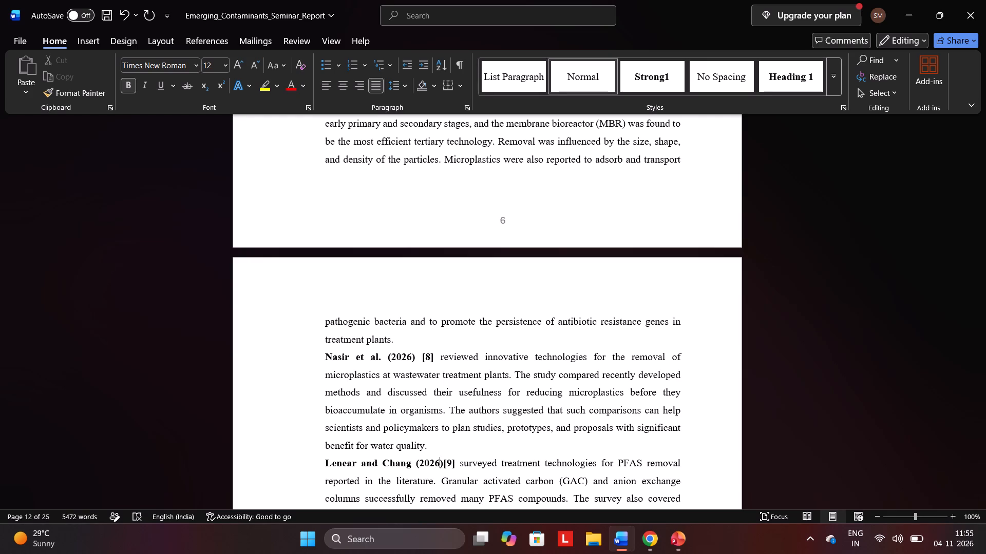
pyautogui.press('BackSpace')
pyautogui.press('5')
pyautogui.press('Right')
pyautogui.press('space')
# Insert the year (2024) between Priyadarshini et al. and [10] in the literature review, with a space before the reference number.
pyautogui.press('Down')
pyautogui.press('Down')
pyautogui.press('Down')
pyautogui.press('Down')
pyautogui.press('Down')
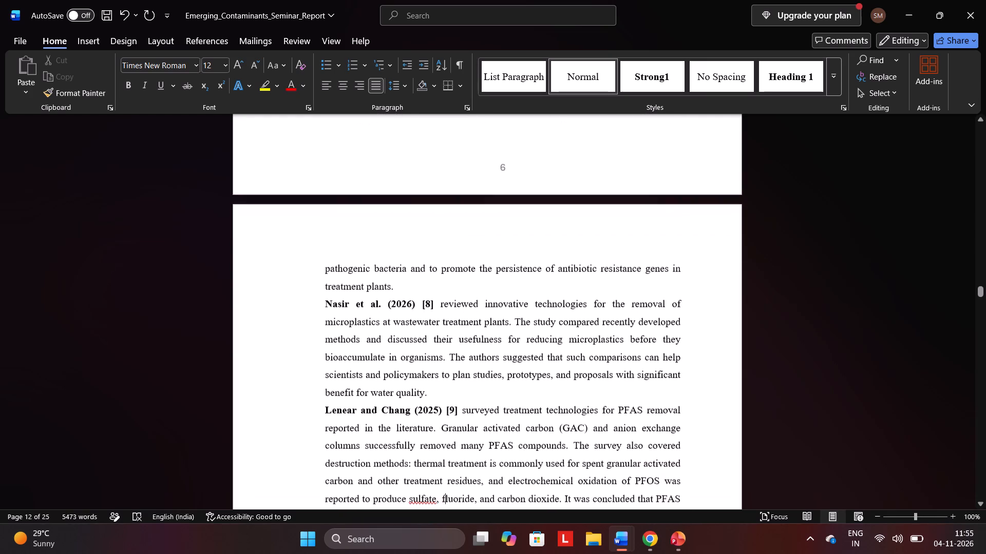
pyautogui.press('Down')
pyautogui.press('Down')
pyautogui.press('Down')
pyautogui.press('Down')
pyautogui.press('Left')
pyautogui.press('Left')
pyautogui.press('Left')
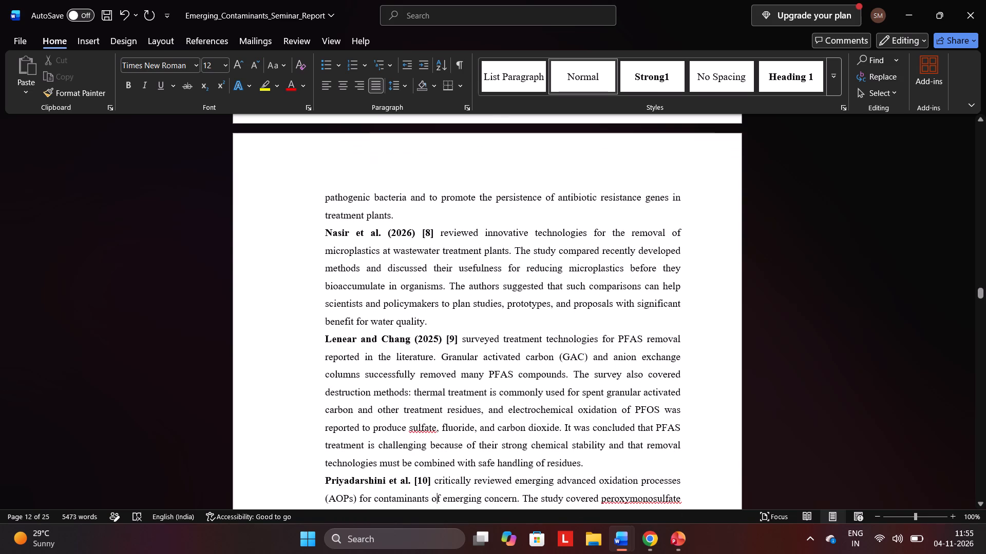
pyautogui.press('Left')
pyautogui.press('Left')
pyautogui.press('Left')
pyautogui.press('Up')
pyautogui.press('Up')
pyautogui.press('Down')
pyautogui.press('Left')
pyautogui.press('Left')
pyautogui.write('()')
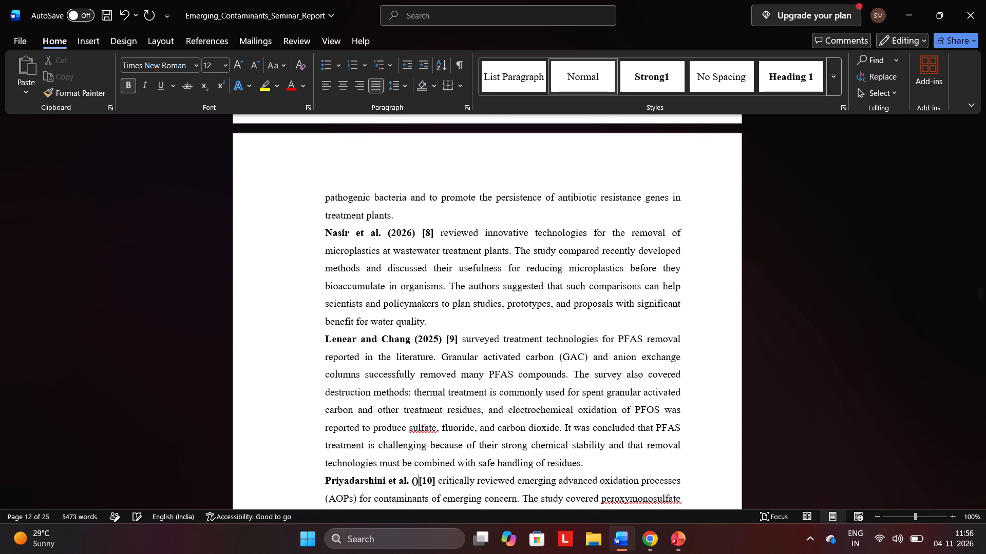
pyautogui.press('Left')
pyautogui.write('202')
pyautogui.press('3')
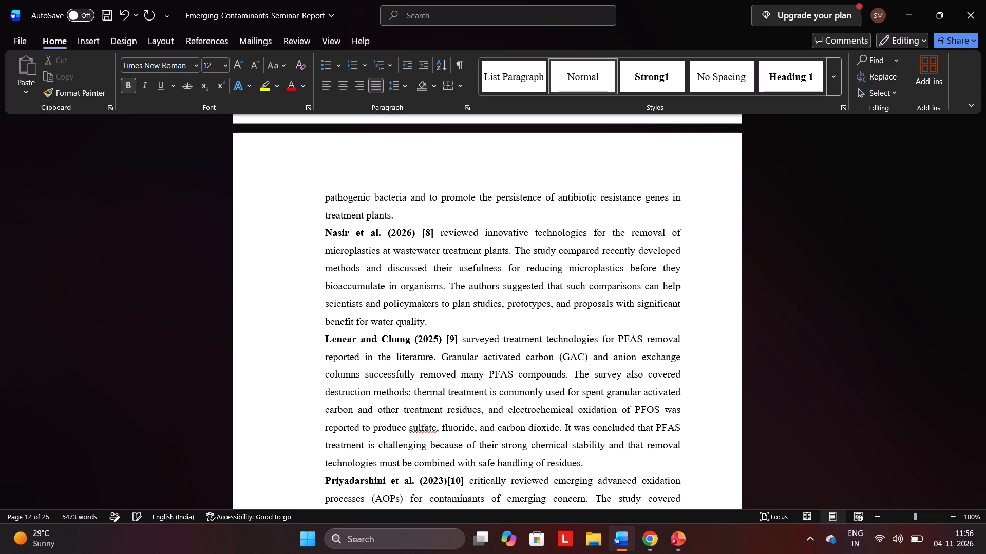
pyautogui.press('BackSpace')
pyautogui.press('4')
pyautogui.press('Right')
pyautogui.press('space')
# Insert the year (2025) between Giwa et al. and [11] in the literature review, with a space before the reference number.
pyautogui.press('Down')
pyautogui.press('Down')
pyautogui.press('Down')
pyautogui.press('Down')
pyautogui.press('Down')
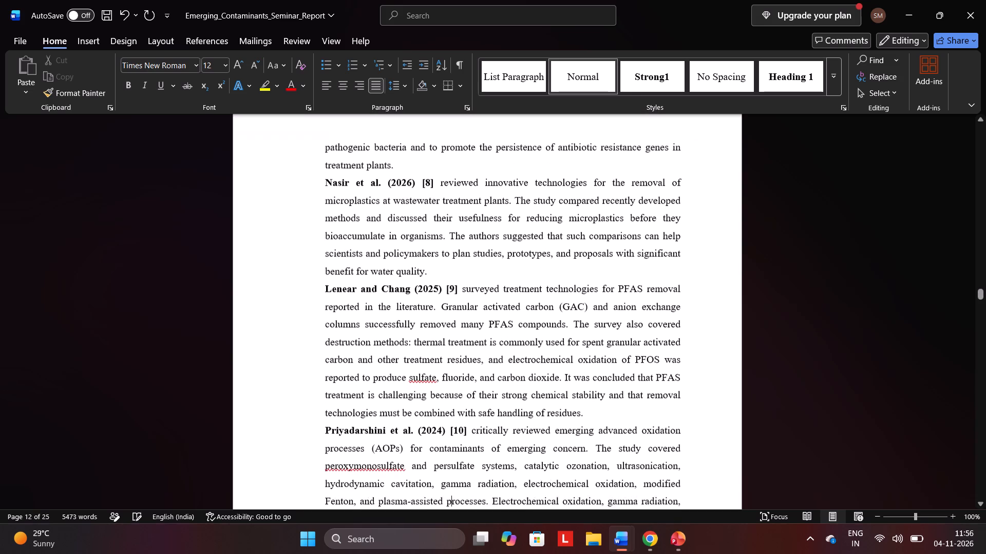
pyautogui.press('Down')
pyautogui.press('Down')
pyautogui.press('Down')
pyautogui.press('Down')
pyautogui.press('Down')
pyautogui.press('Left')
pyautogui.press('Left')
pyautogui.press('Left')
pyautogui.press('Left')
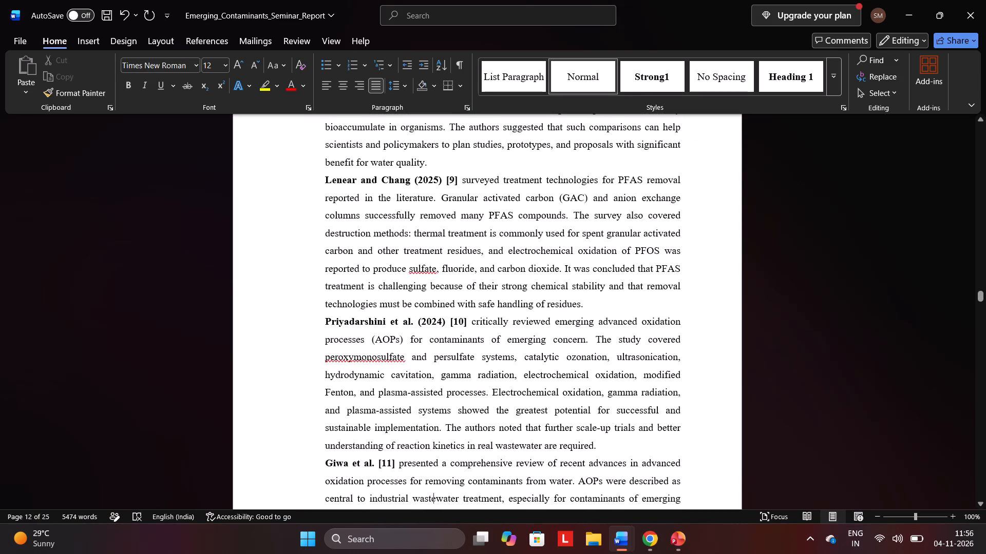
pyautogui.press('Up')
pyautogui.press('Up')
pyautogui.press('Left')
pyautogui.press('Left')
pyautogui.press('Left')
pyautogui.press('Left')
pyautogui.press('Left')
pyautogui.press('Left')
pyautogui.press('Left')
pyautogui.press('Left')
pyautogui.press('Left')
pyautogui.press('Left')
pyautogui.press('Left')
pyautogui.press('Left')
pyautogui.press('Left')
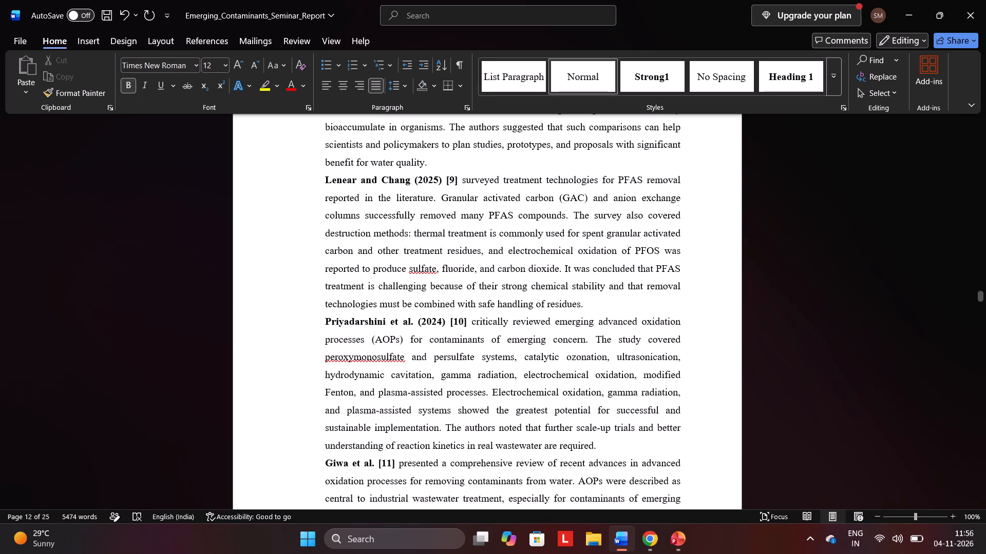
pyautogui.write('()')
pyautogui.press('Left')
pyautogui.write('2025')
pyautogui.press('Right')
pyautogui.press('space')
# Insert the year (2026) between Zawadzki and [12] in the literature review, with a space before the reference number.
pyautogui.press('Down')
pyautogui.press('Down')
pyautogui.press('Down')
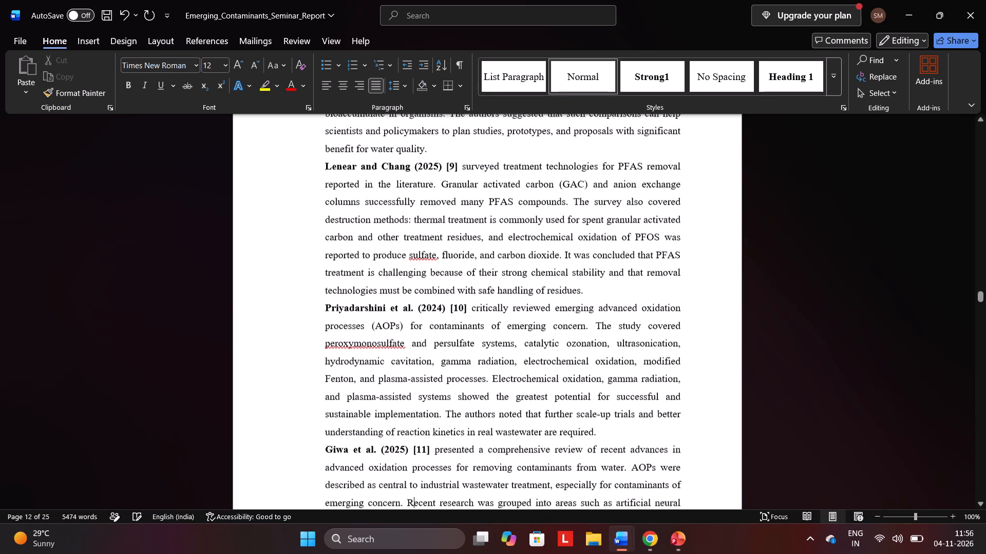
pyautogui.press('Down')
pyautogui.press('Down')
pyautogui.press('Down')
pyautogui.press('Down')
pyautogui.press('Down')
pyautogui.press('Up')
pyautogui.press('Left')
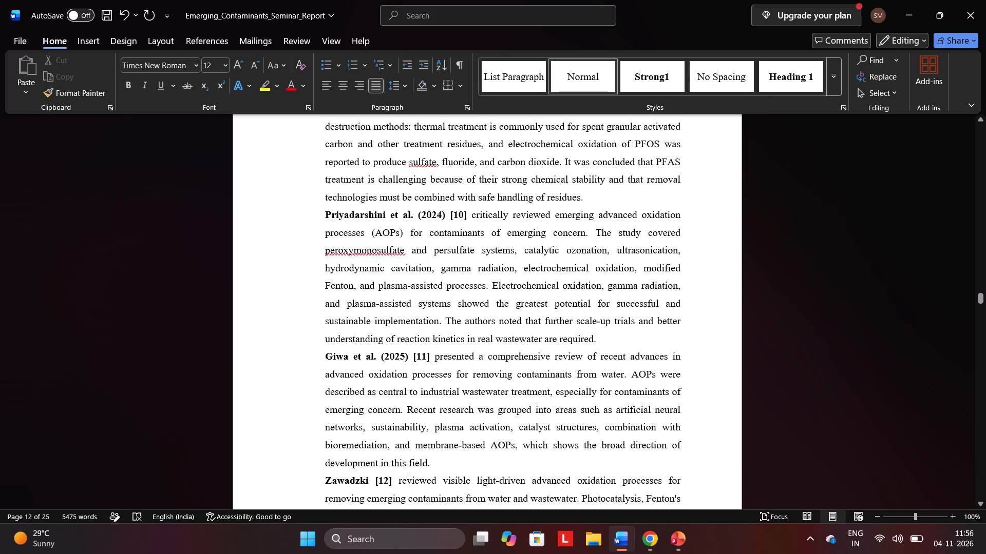
pyautogui.press('Left')
pyautogui.press('Left')
pyautogui.press('Left')
pyautogui.press('Left')
pyautogui.press('Left')
pyautogui.press('Left')
pyautogui.press('Left')
pyautogui.write('()')
pyautogui.press('Left')
pyautogui.write('202')
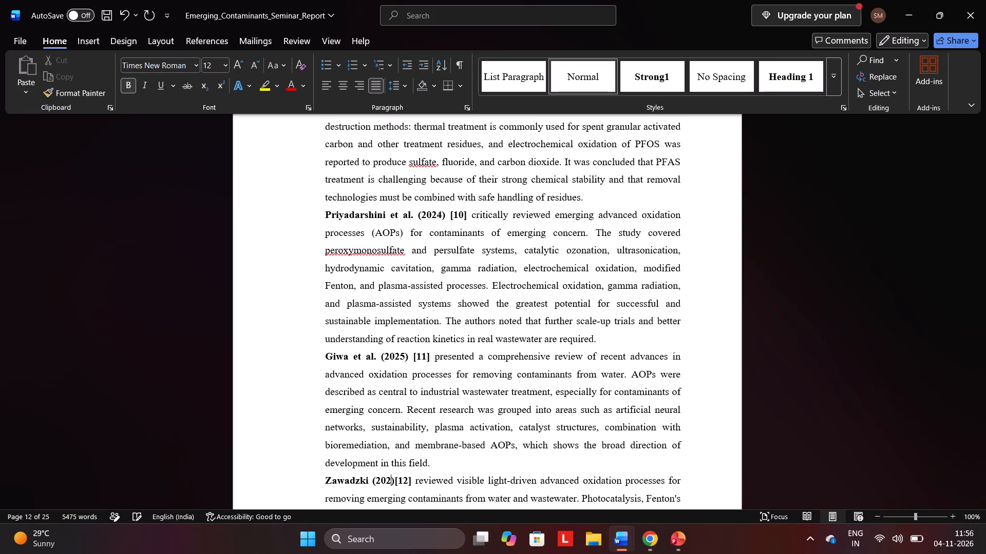
pyautogui.press('5')
pyautogui.press('Right')
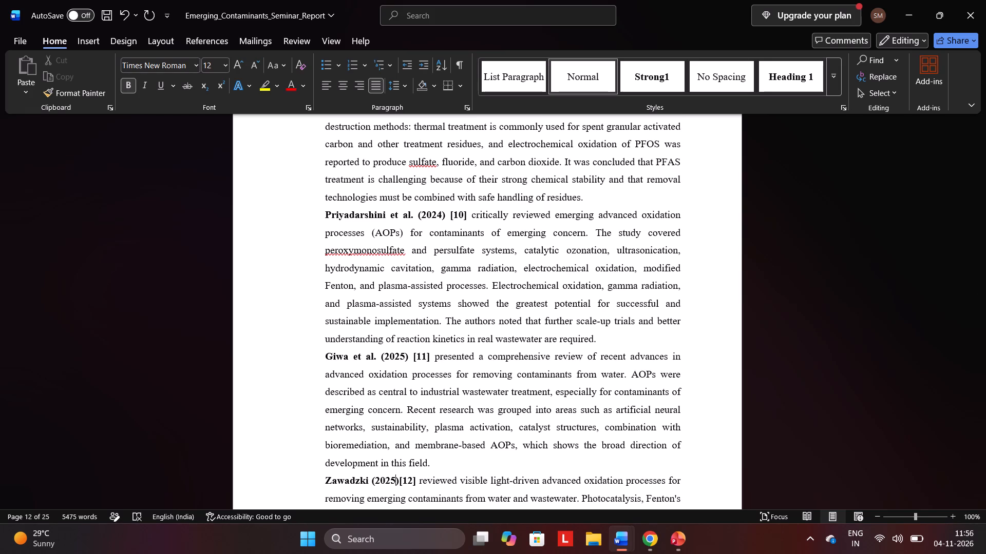
pyautogui.press('Down')
pyautogui.press('Up')
pyautogui.press('Left')
pyautogui.press('BackSpace')
pyautogui.press('6')
pyautogui.press('Right')
pyautogui.press('space')
# Insert the year (2024) between Wu and Liu and [13] in the literature review, with a space before the reference number.
pyautogui.press('Down')
pyautogui.press('Down')
pyautogui.press('Down')
pyautogui.press('Down')
pyautogui.press('Down')
pyautogui.press('Down')
pyautogui.press('Down')
pyautogui.press('Down')
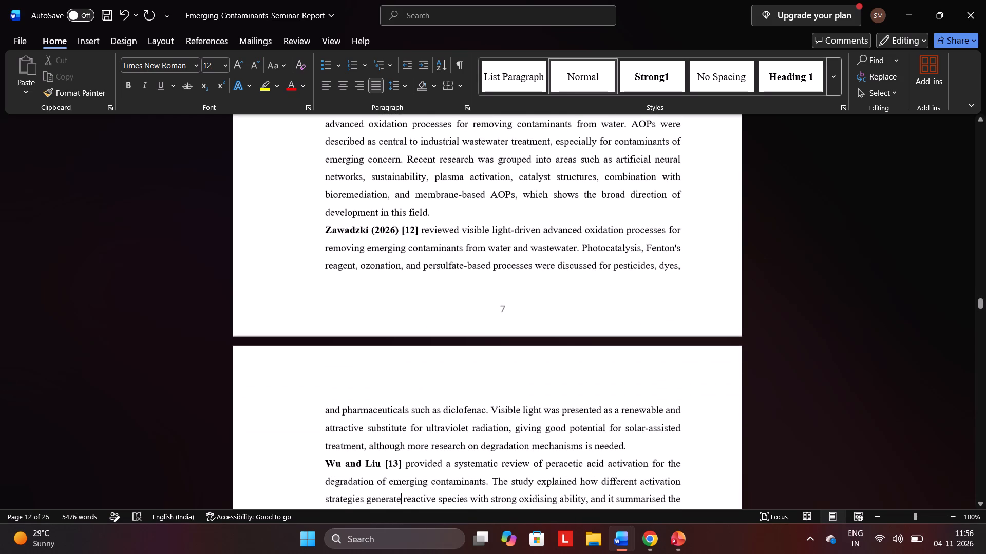
pyautogui.press('Left')
pyautogui.press('Left')
pyautogui.press('Up')
pyautogui.press('Up')
pyautogui.press('Up')
pyautogui.press('Down')
pyautogui.press('Left')
pyautogui.press('Left')
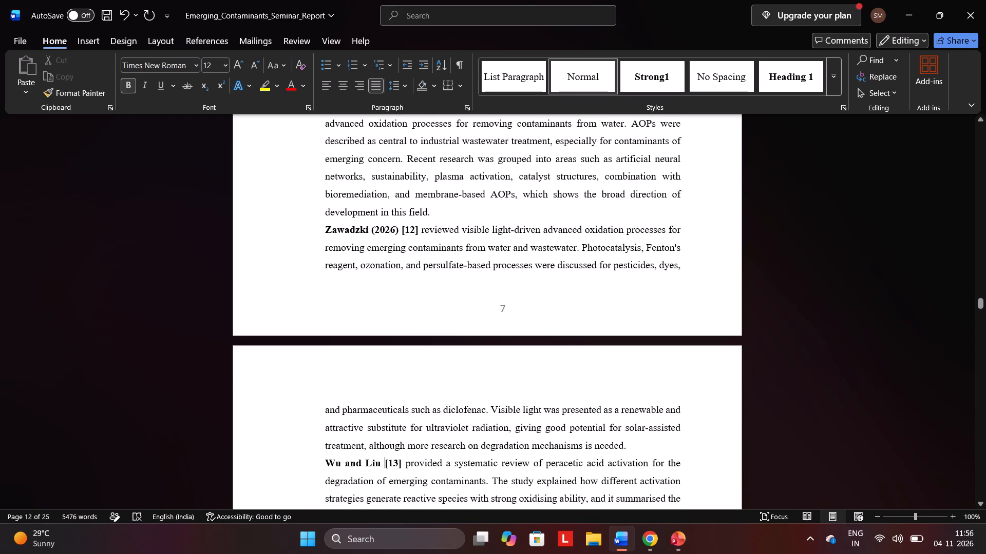
pyautogui.write('()')
pyautogui.press('Left')
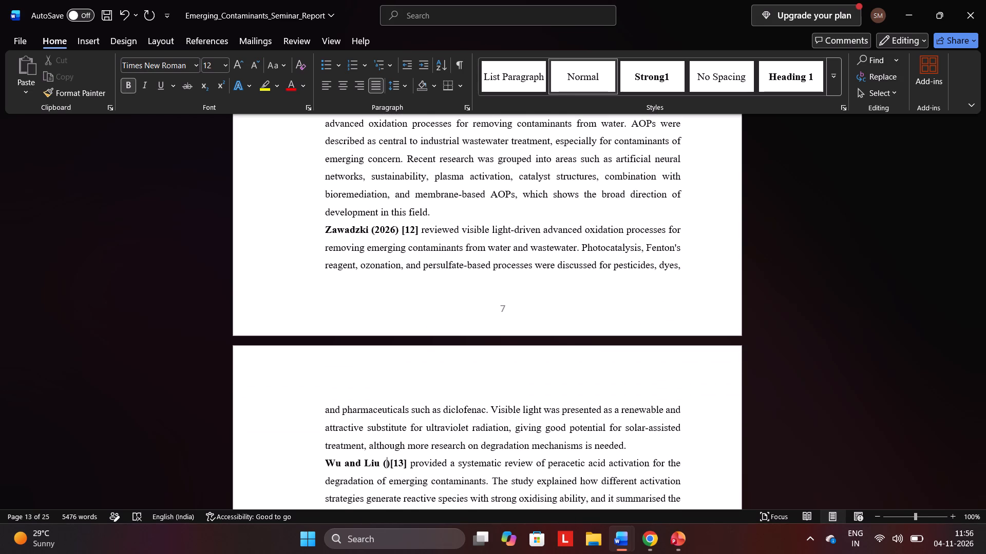
pyautogui.write('202')
pyautogui.press('4')
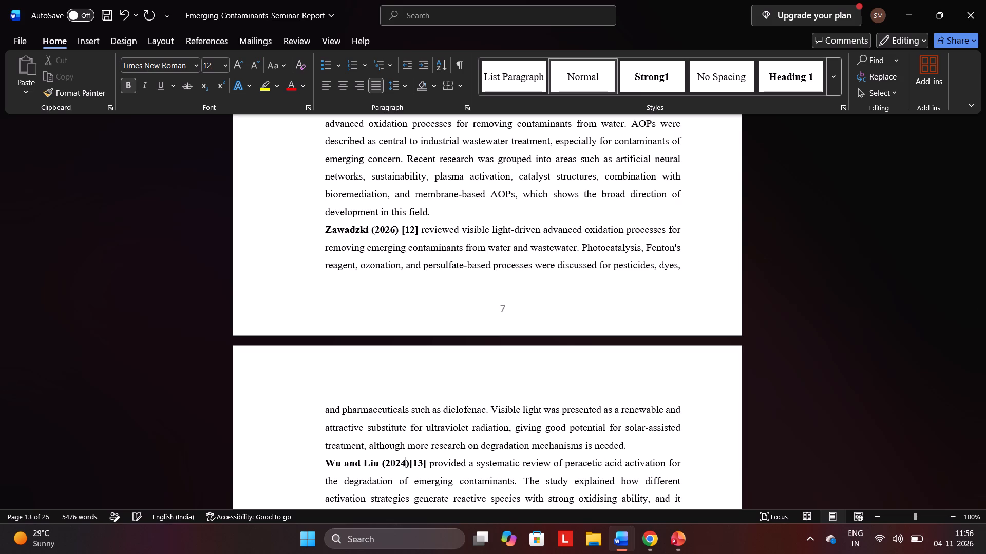
pyautogui.press('Right')
pyautogui.press('space')
# Insert the year (2025) between Gonsioroski et al. and [14] in the literature review, with a space before the reference number.
pyautogui.press('Down')
pyautogui.press('Down')
pyautogui.press('Down')
pyautogui.press('Down')
pyautogui.press('Down')
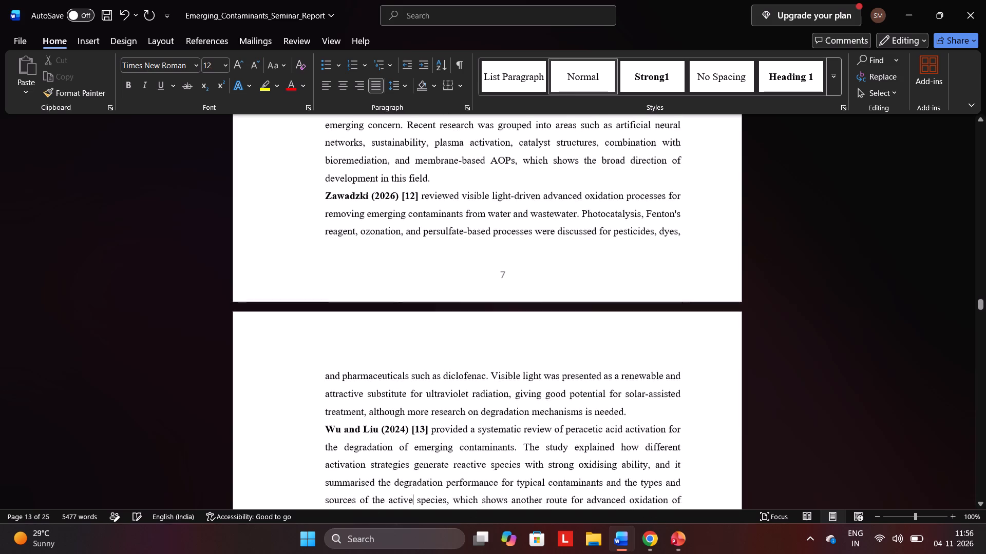
pyautogui.press('Down')
pyautogui.press('Down')
pyautogui.press('Up')
pyautogui.press('Up')
pyautogui.press('Down')
pyautogui.press('Left')
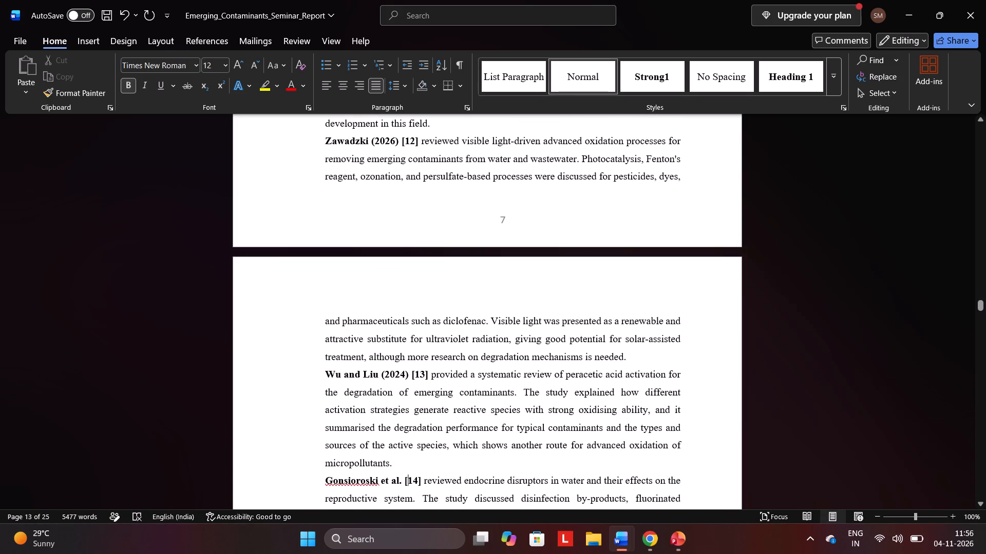
pyautogui.press('Left')
pyautogui.write('()')
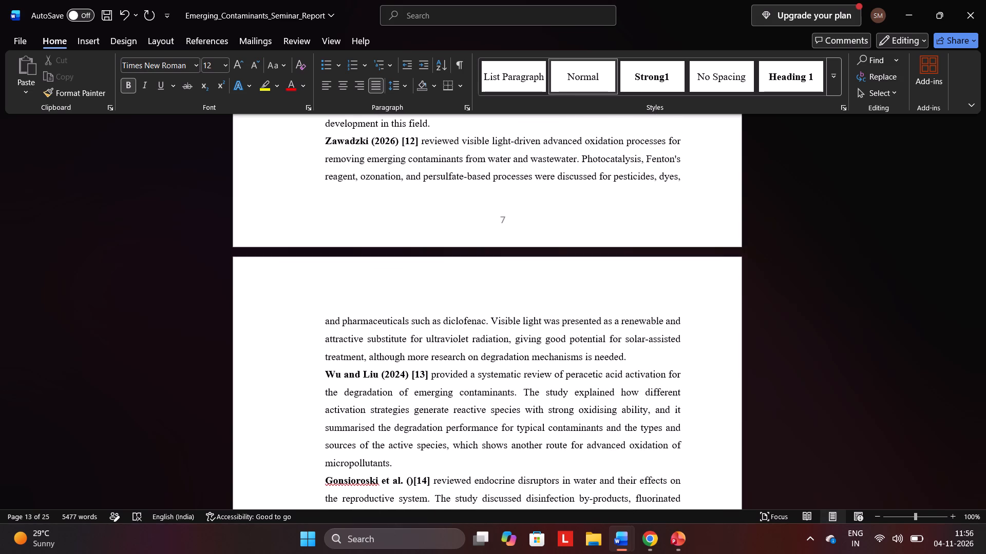
pyautogui.press('Left')
pyautogui.write('202')
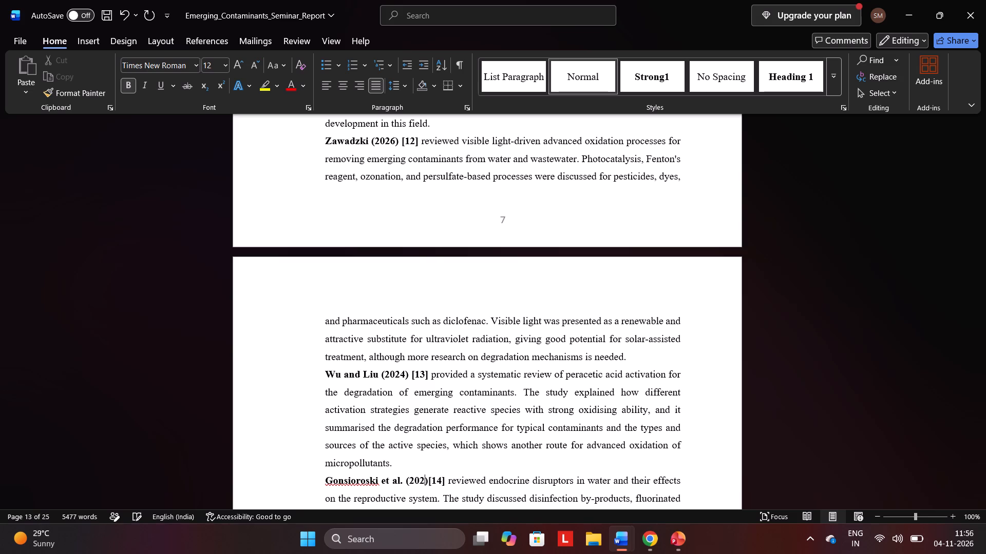
pyautogui.write('65')
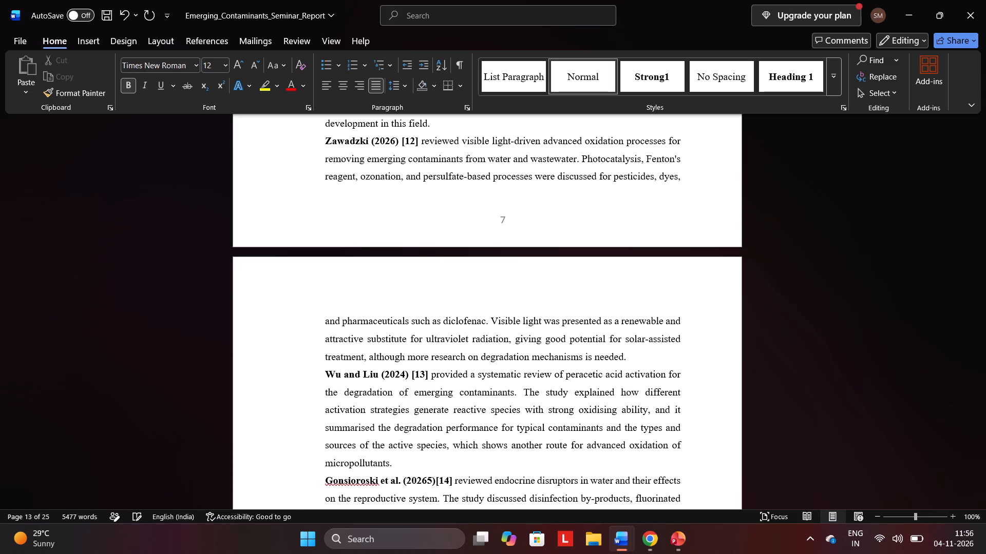
pyautogui.press('BackSpace')
pyautogui.press('BackSpace')
pyautogui.press('5')
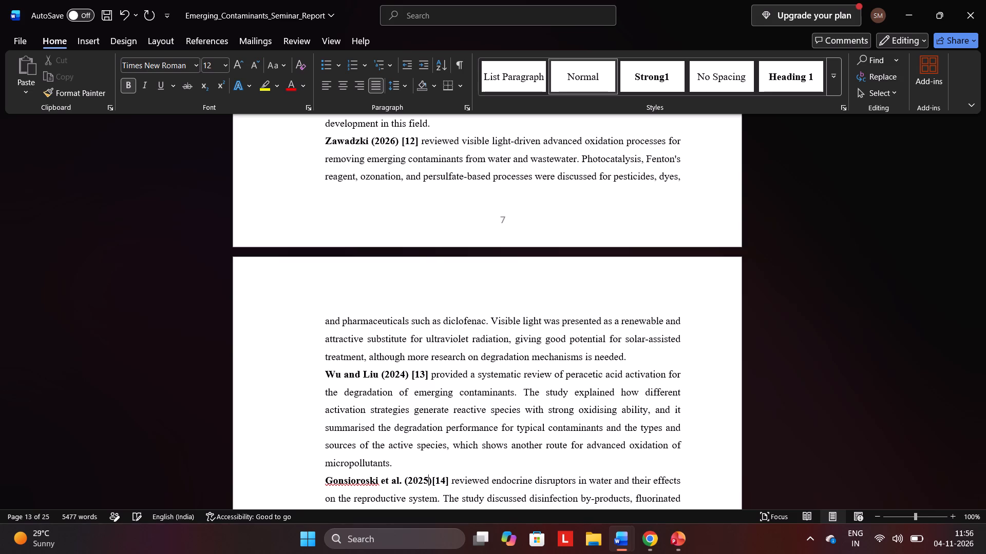
pyautogui.press('Right')
pyautogui.press('space')
# Insert the year (2026) between Pironti et al. and [15] in the literature review, with a space before the reference number.
pyautogui.press('Down')
pyautogui.press('Down')
pyautogui.press('Down')
pyautogui.press('Down')
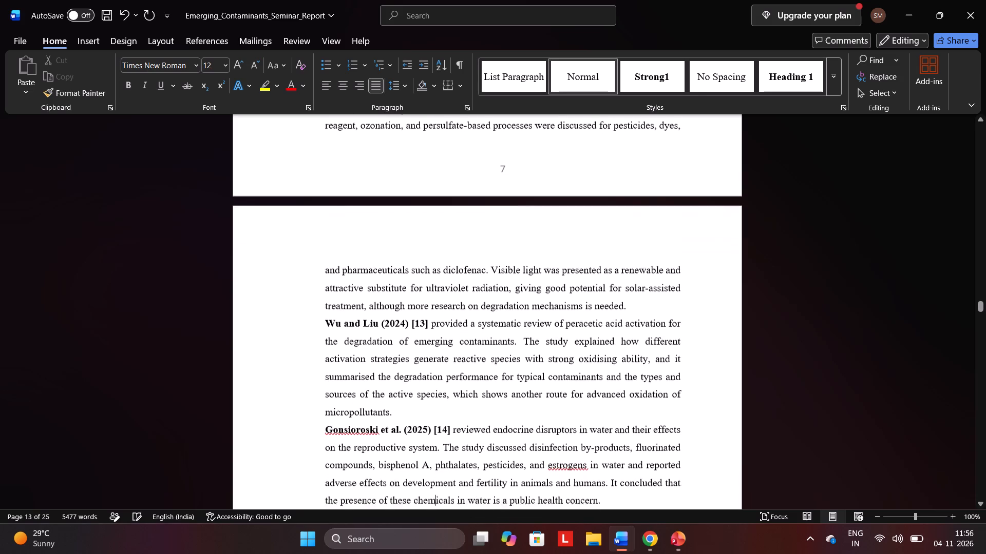
pyautogui.press('Down')
pyautogui.press('Down')
pyautogui.press('Down')
pyautogui.press('Left')
pyautogui.press('Left')
pyautogui.press('Up')
pyautogui.press('Up')
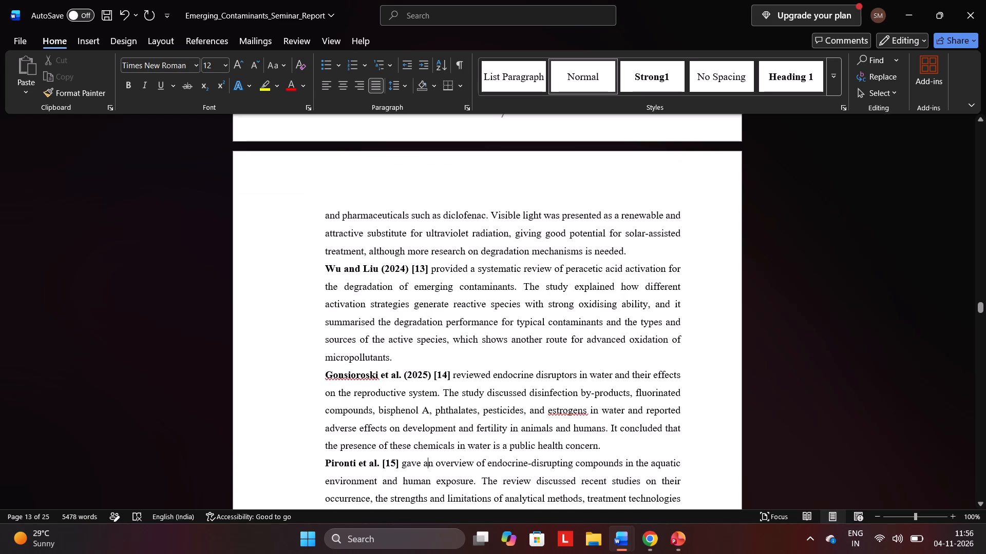
pyautogui.press('Left')
pyautogui.press('Left')
pyautogui.press('Left')
pyautogui.press('Left')
pyautogui.press('Left')
pyautogui.press('Left')
pyautogui.press('Left')
pyautogui.press('Left')
pyautogui.press('Left')
pyautogui.press('Left')
pyautogui.press('Left')
pyautogui.write('()')
pyautogui.press('Left')
pyautogui.write('2026')
pyautogui.press('Right')
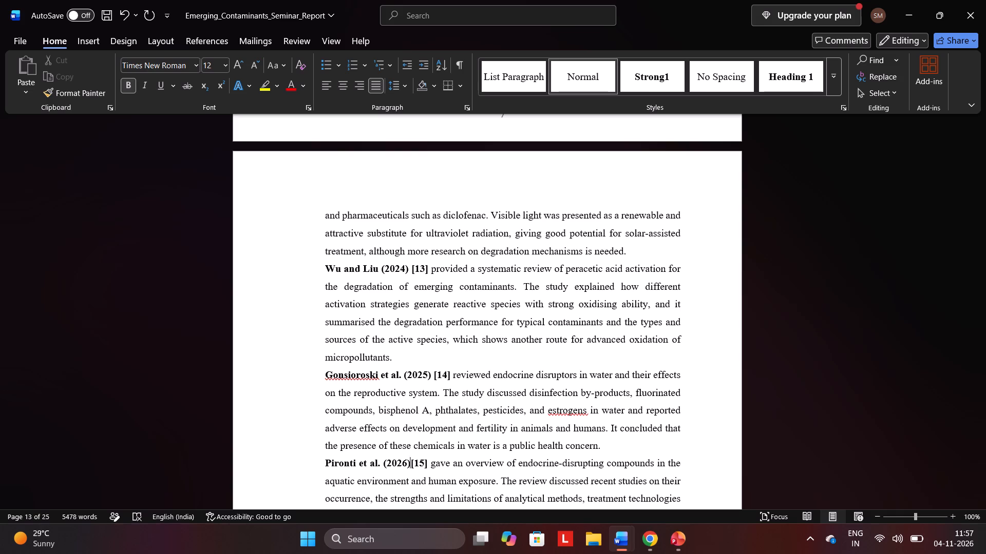
pyautogui.press('space')
# Change the publication year of the Pironti et al. [15] citation to 2021.
pyautogui.press('Down')
pyautogui.press('Down')
pyautogui.press('Down')
pyautogui.press('Down')
pyautogui.press('Down')
pyautogui.press('Down')
pyautogui.press('Down')
pyautogui.press('Down')
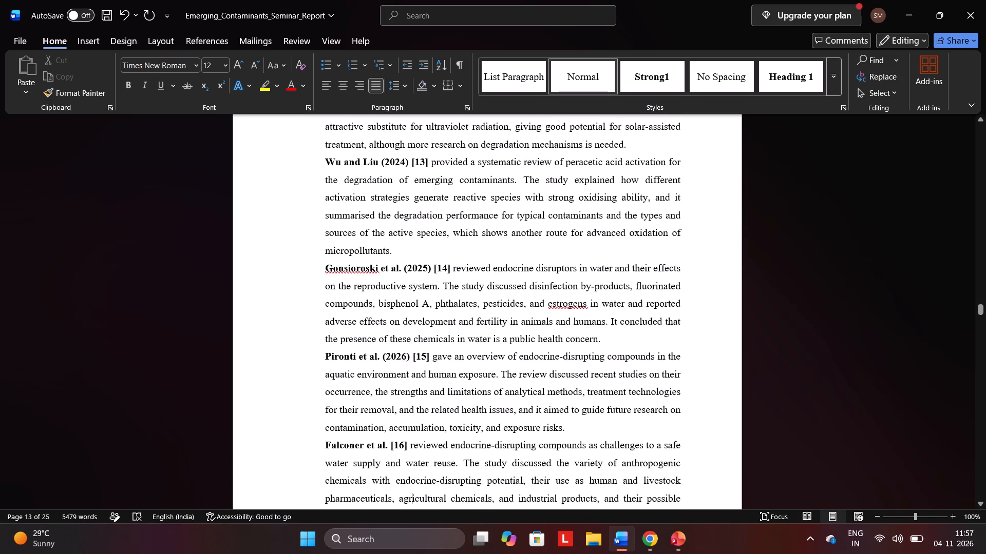
pyautogui.press('Down')
pyautogui.press('Down')
pyautogui.press('Down')
pyautogui.press('Up')
pyautogui.press('Up')
pyautogui.press('Up')
pyautogui.press('Up')
pyautogui.press('Up')
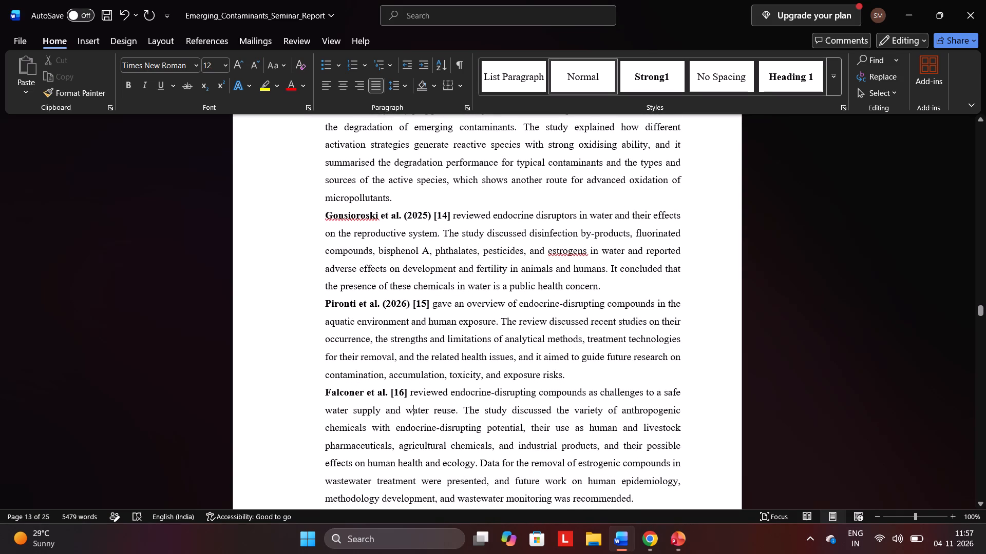
pyautogui.press('Up')
pyautogui.press('Up')
pyautogui.press('Up')
pyautogui.press('Up')
pyautogui.press('Up')
pyautogui.press('Up')
pyautogui.press('Left')
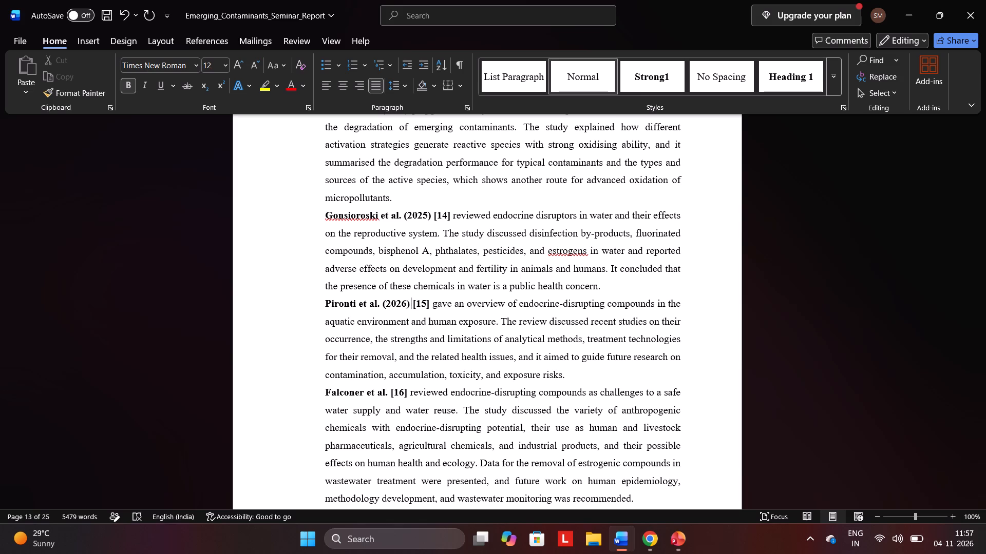
pyautogui.press('Left')
pyautogui.press('BackSpace')
pyautogui.press('1')
# Change the publication year of the Gonsioroski et al. [14] citation to 2023.
pyautogui.press('Up')
pyautogui.press('Up')
pyautogui.press('Up')
pyautogui.press('Up')
pyautogui.press('Up')
pyautogui.press('Right')
pyautogui.press('Right')
pyautogui.press('Right')
pyautogui.press('Right')
pyautogui.press('BackSpace')
pyautogui.press('3')
# Check the literature review citations from Wu and Liu [13] through Falconer et al. [16] for their publication years.
pyautogui.press('Up')
pyautogui.press('Up')
pyautogui.press('Up')
pyautogui.press('Up')
pyautogui.press('Up')
pyautogui.press('Up')
pyautogui.press('Up')
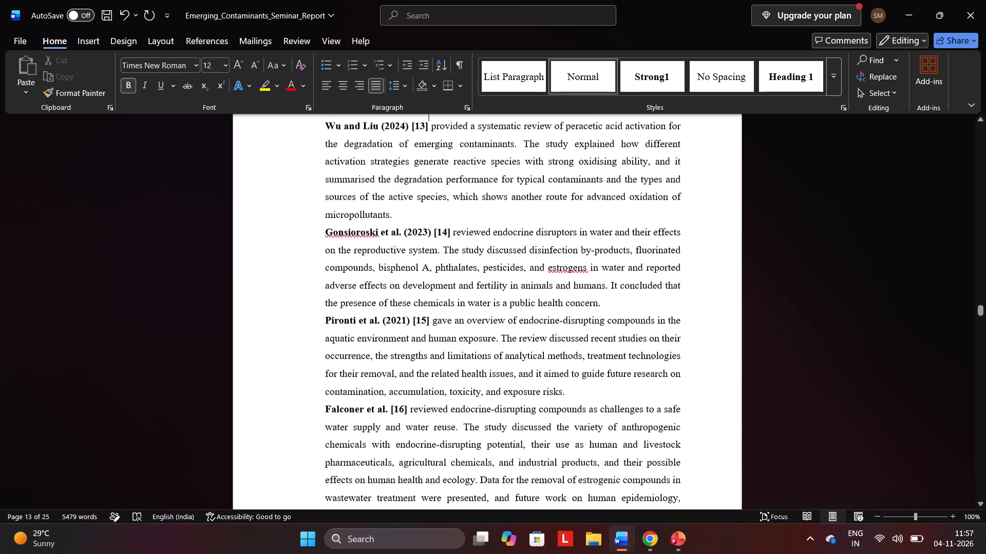
pyautogui.press('Up')
pyautogui.press('Down')
pyautogui.press('Down')
pyautogui.press('Down')
pyautogui.press('Down')
pyautogui.press('Down')
pyautogui.press('Down')
pyautogui.press('Down')
pyautogui.press('Down')
pyautogui.press('Down')
pyautogui.press('Down')
pyautogui.press('Down')
pyautogui.press('Down')
pyautogui.press('Down')
pyautogui.press('Down')
pyautogui.press('Down')
pyautogui.press('Down')
pyautogui.press('Down')
pyautogui.press('Down')
pyautogui.press('Down')
pyautogui.press('Down')
pyautogui.press('Down')
pyautogui.press('Down')
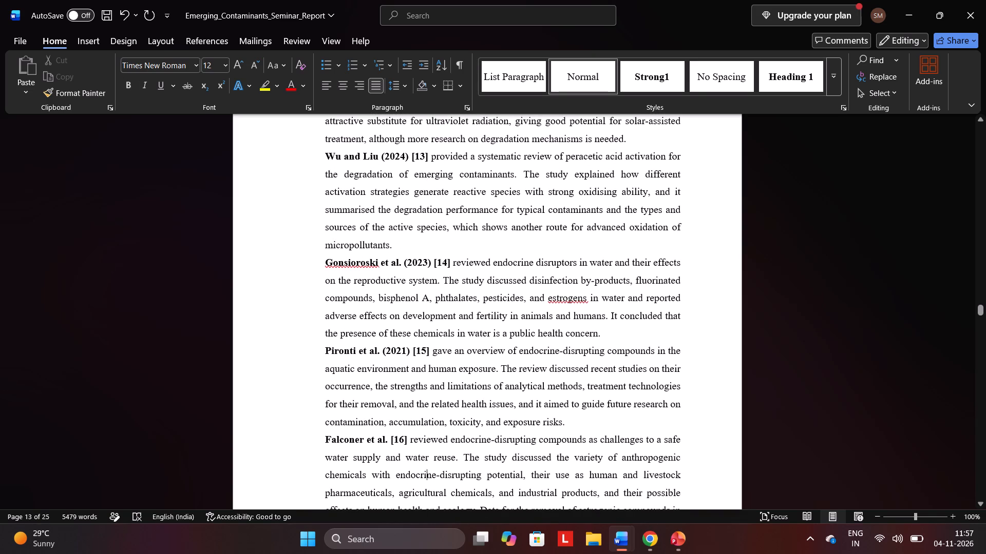
pyautogui.press('Down')
pyautogui.press('Up')
pyautogui.press('Up')
pyautogui.press('Up')
pyautogui.press('Up')
pyautogui.press('Up')
pyautogui.press('Up')
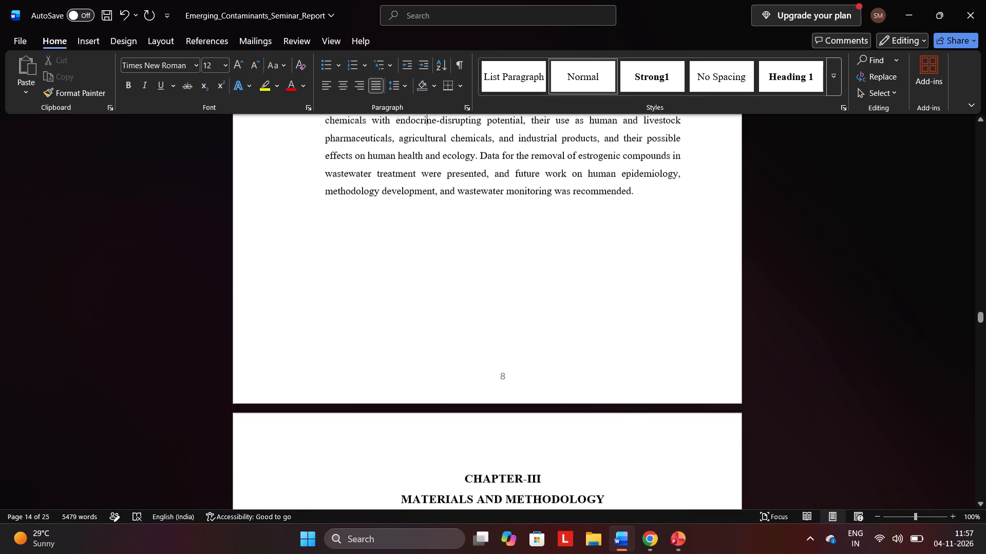
pyautogui.press('Up')
pyautogui.press('Up')
pyautogui.press('Up')
pyautogui.press('Up')
pyautogui.press('Up')
pyautogui.press('Up')
pyautogui.press('Up')
pyautogui.press('Up')
pyautogui.press('Up')
# Insert the year (2023) between Falconer et al. and [16] in the literature review, with a space before the reference number.
pyautogui.press('Down')
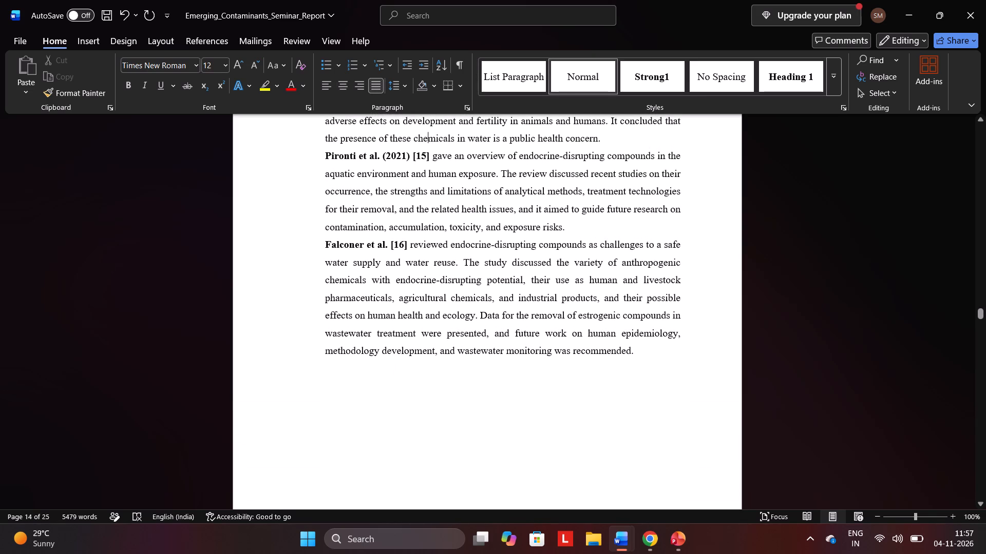
pyautogui.press('Down')
pyautogui.press('Down')
pyautogui.press('Down')
pyautogui.press('Down')
pyautogui.press('Down')
pyautogui.press('Down')
pyautogui.press('Left')
pyautogui.press('Left')
pyautogui.press('Left')
pyautogui.press('Left')
pyautogui.press('Left')
pyautogui.press('Left')
pyautogui.press('Left')
pyautogui.press('Left')
pyautogui.press('Left')
pyautogui.write('()')
pyautogui.press('Left')
pyautogui.write('202')
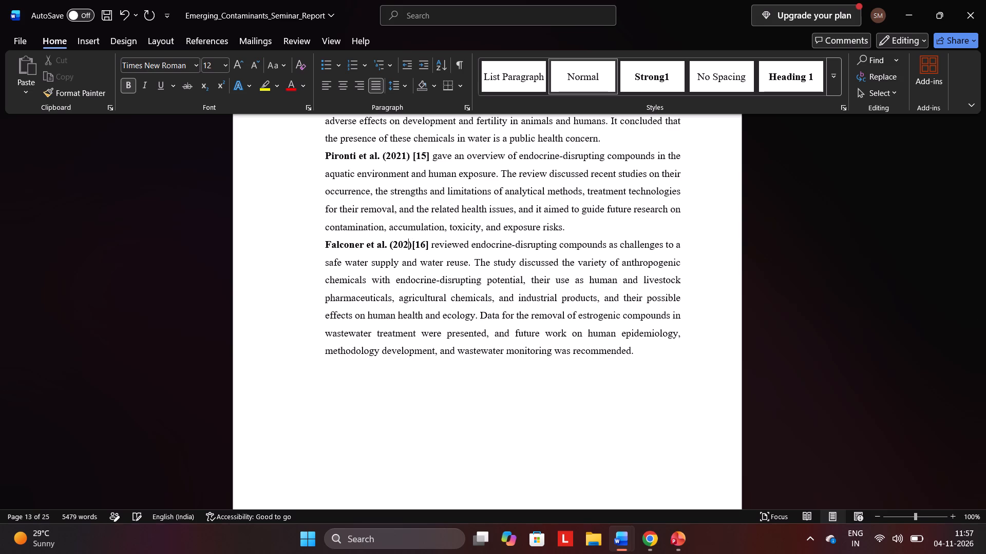
pyautogui.press('3')
pyautogui.press('Right')
pyautogui.press('space')
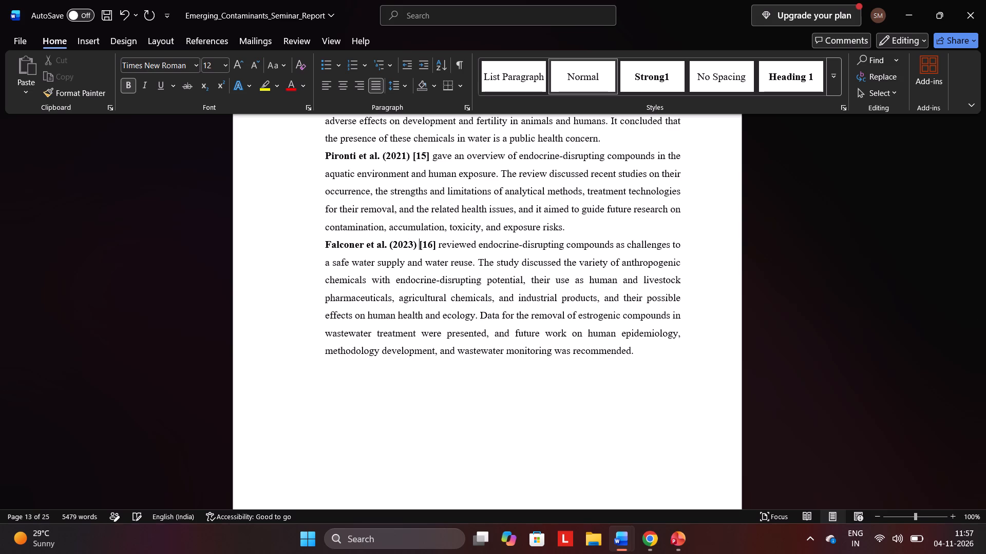
# Save the seminar report with the updated literature review citations.
pyautogui.press('Down')
pyautogui.press('Down')
pyautogui.press('Down')
pyautogui.press('Down')
pyautogui.press('Down')
pyautogui.press('Down')
pyautogui.click(105, 13)
# Look over the start of Chapter III and go back to the report's title page.
pyautogui.scroll(-7, 375, 276)
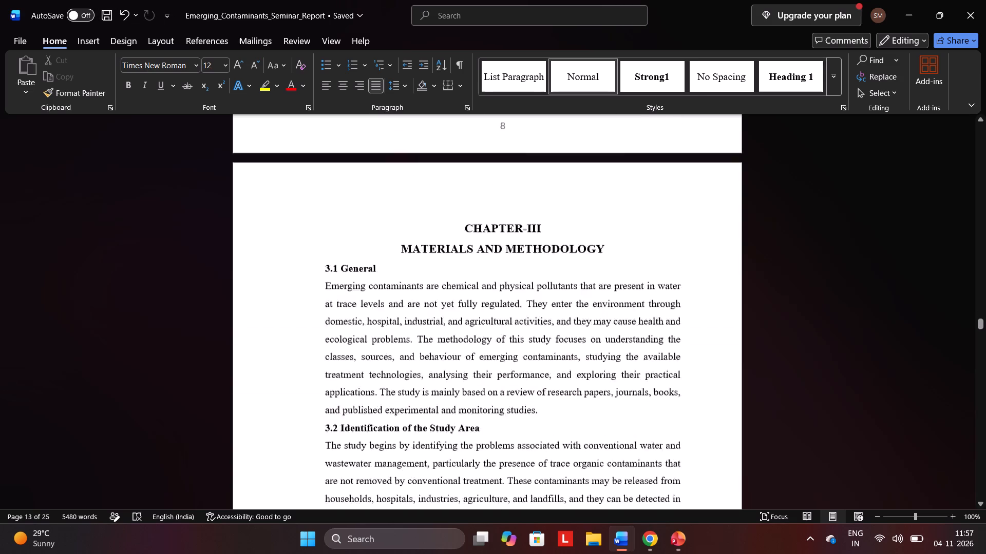
pyautogui.scroll(1, 375, 276)
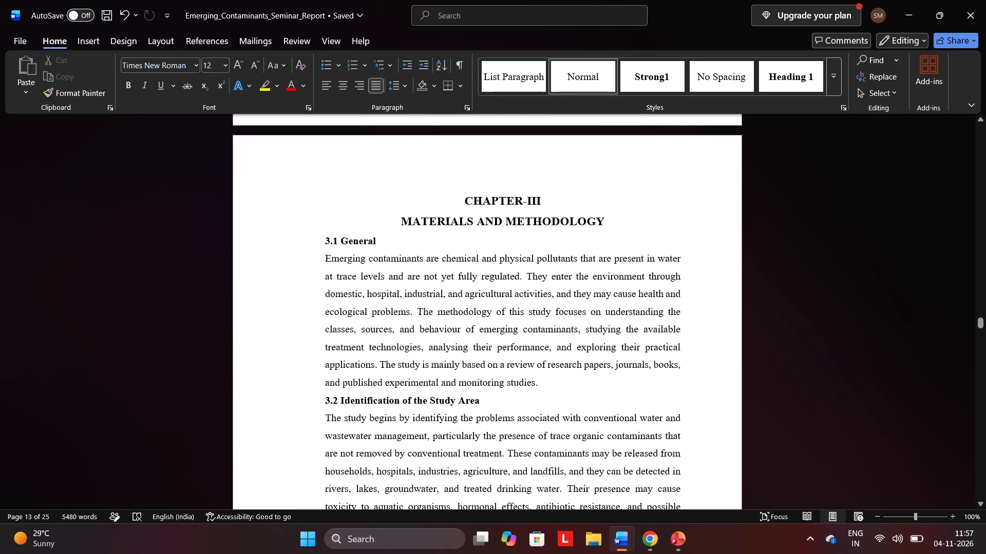
pyautogui.scroll(20, 375, 276)
pyautogui.scroll(14, 375, 276)
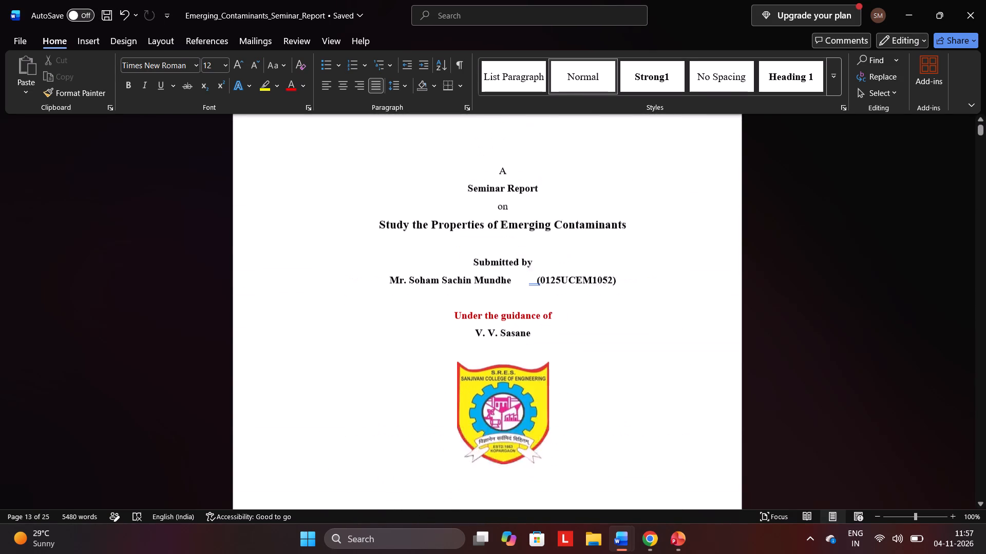
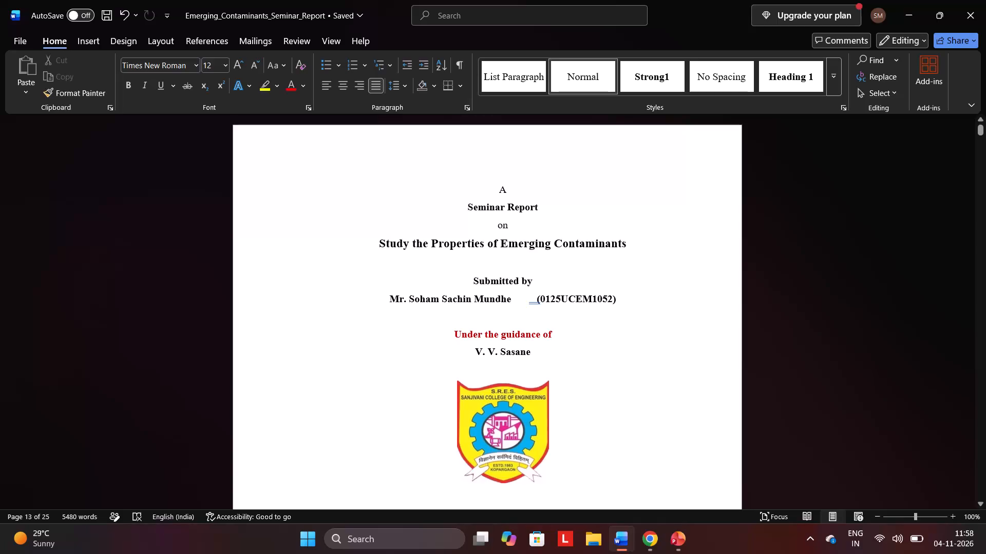
# Add the title "Dr." with a space before the guide's name on the title page and save the report.
pyautogui.click(464, 351)
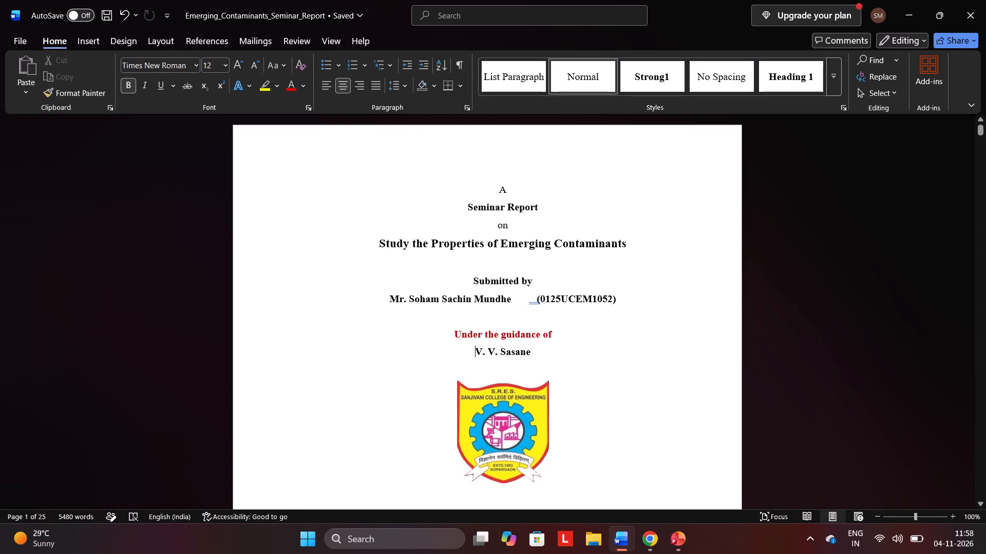
pyautogui.press('d')
pyautogui.press('.')
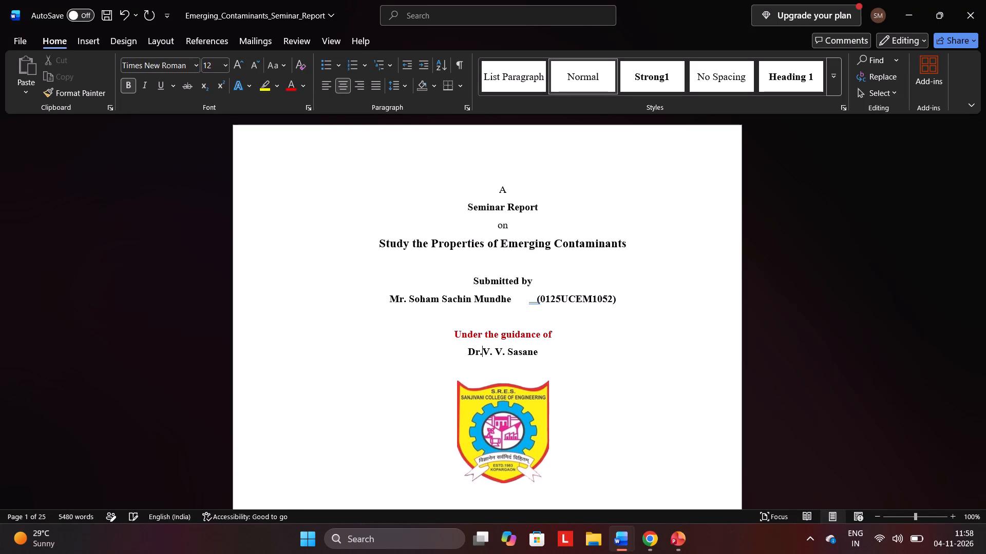
pyautogui.press('space')
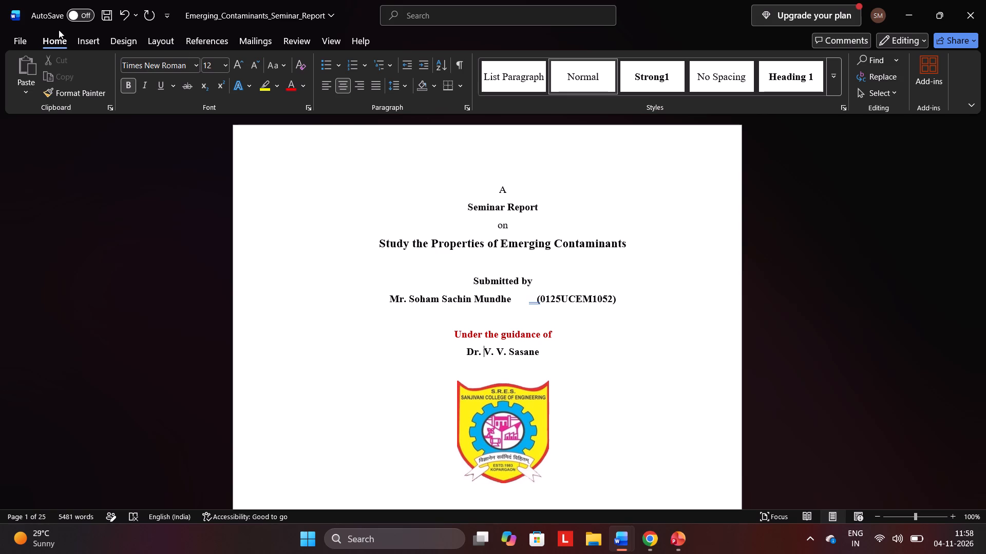
pyautogui.click(108, 12)
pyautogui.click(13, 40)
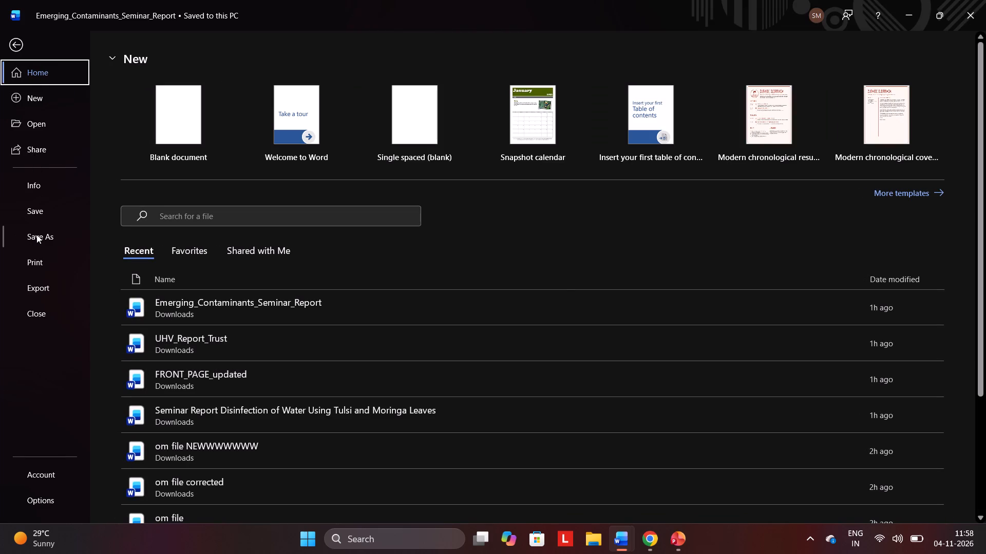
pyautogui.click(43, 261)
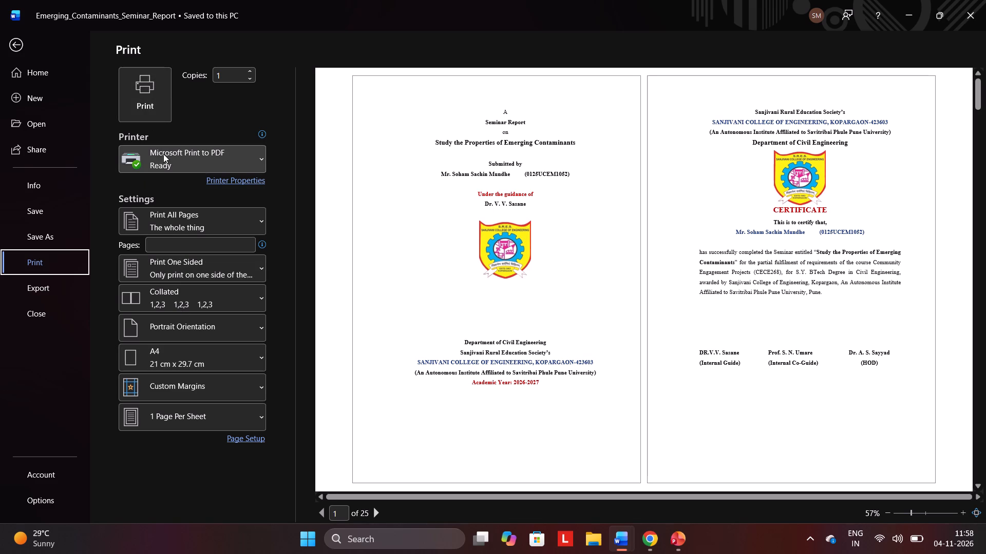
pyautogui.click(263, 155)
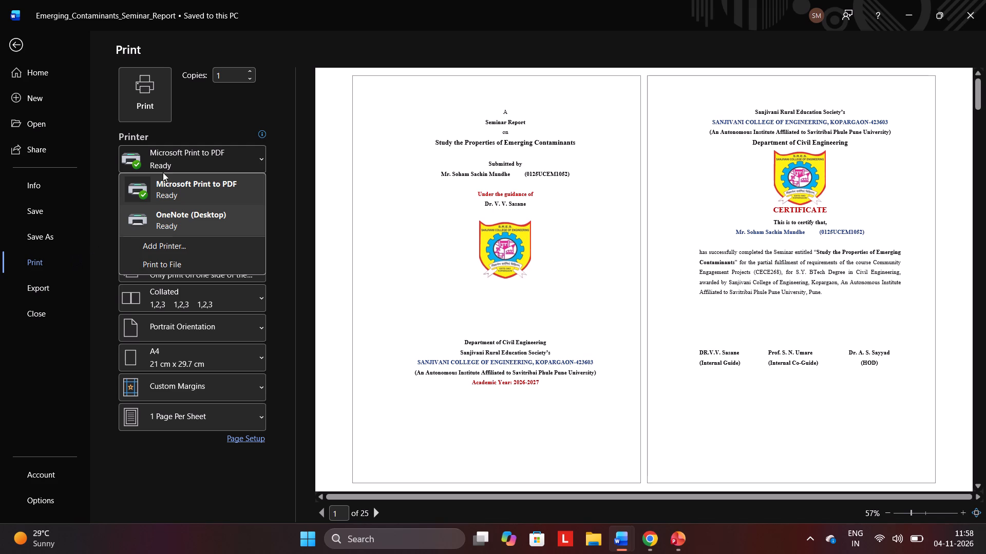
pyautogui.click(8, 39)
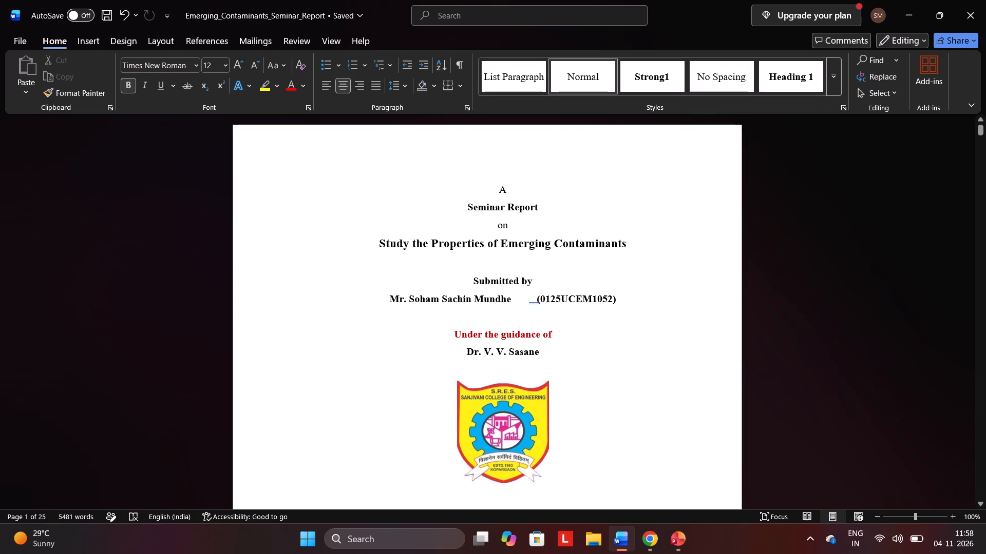
# Print the whole seminar report with Microsoft Print to PDF, naming the output file "soham final CEP report" in the Documents folder.
pyautogui.hotkey('ctrl', 'p')
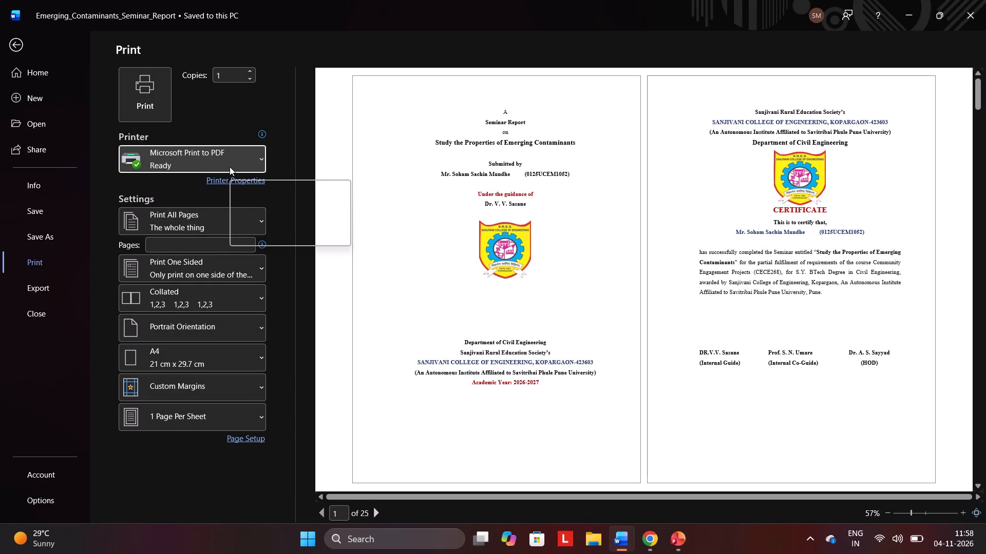
pyautogui.click(137, 96)
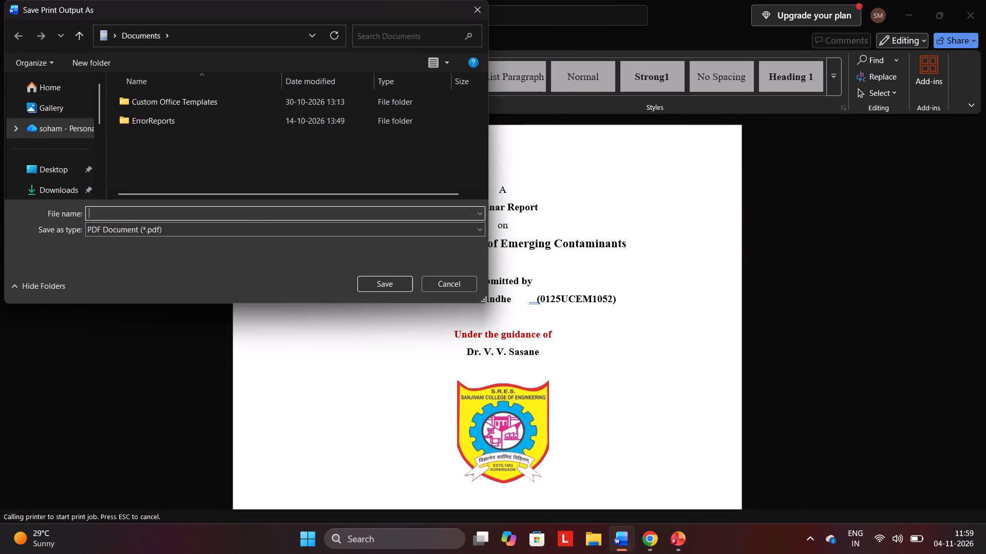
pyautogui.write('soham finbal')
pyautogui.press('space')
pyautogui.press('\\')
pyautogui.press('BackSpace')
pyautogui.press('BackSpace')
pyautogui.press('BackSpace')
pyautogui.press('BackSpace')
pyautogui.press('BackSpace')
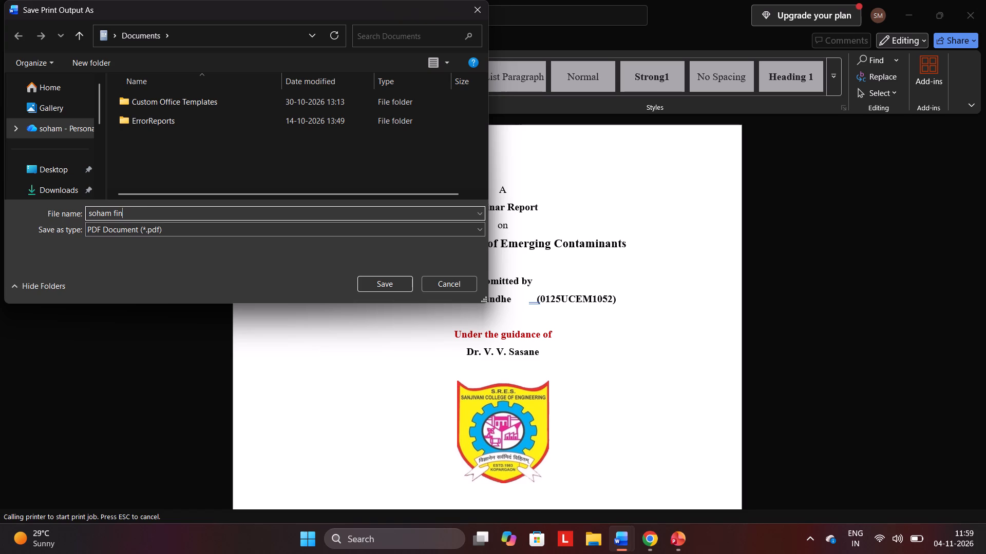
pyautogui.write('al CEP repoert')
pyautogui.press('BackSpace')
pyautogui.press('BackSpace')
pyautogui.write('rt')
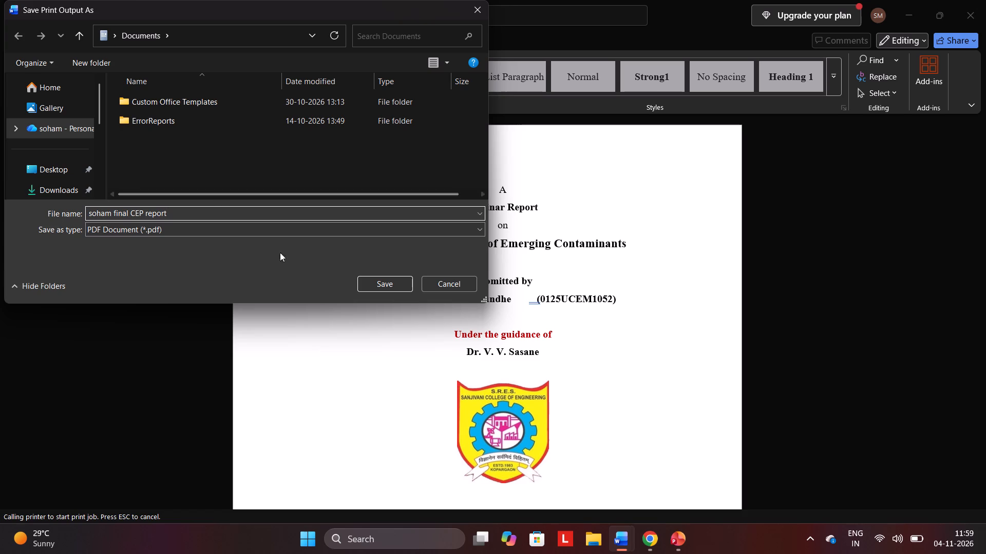
# Save the print output as the PDF "soham final CEP report" in the Documents folder.
pyautogui.click(373, 282)
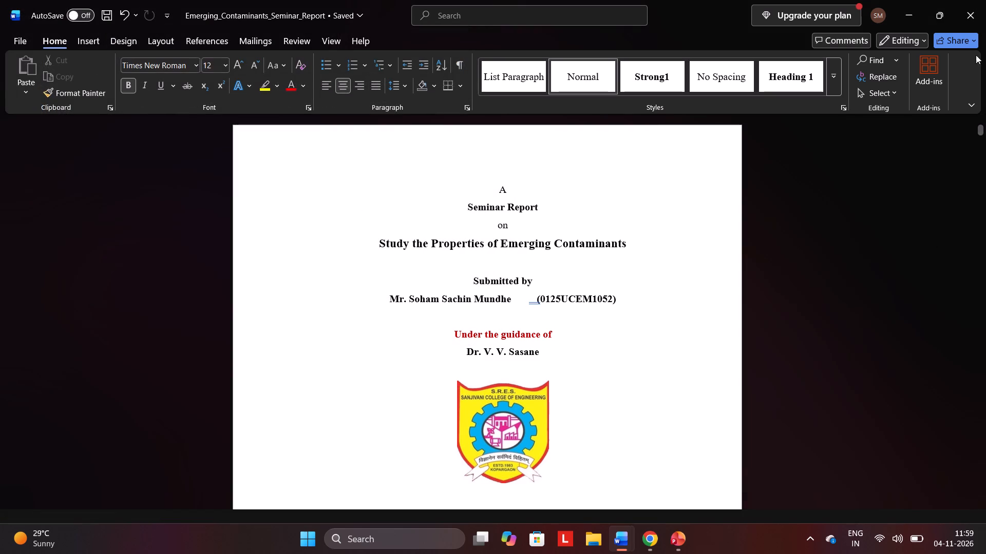
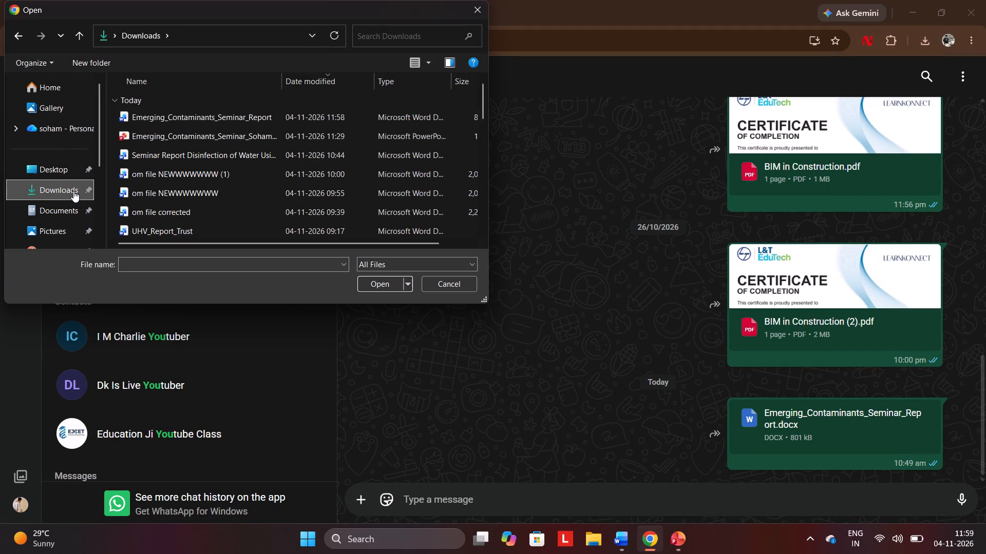
# Pick the PDF "soham final CEP report" from the recent files as the attachment for the open WhatsApp chat.
pyautogui.click(71, 81)
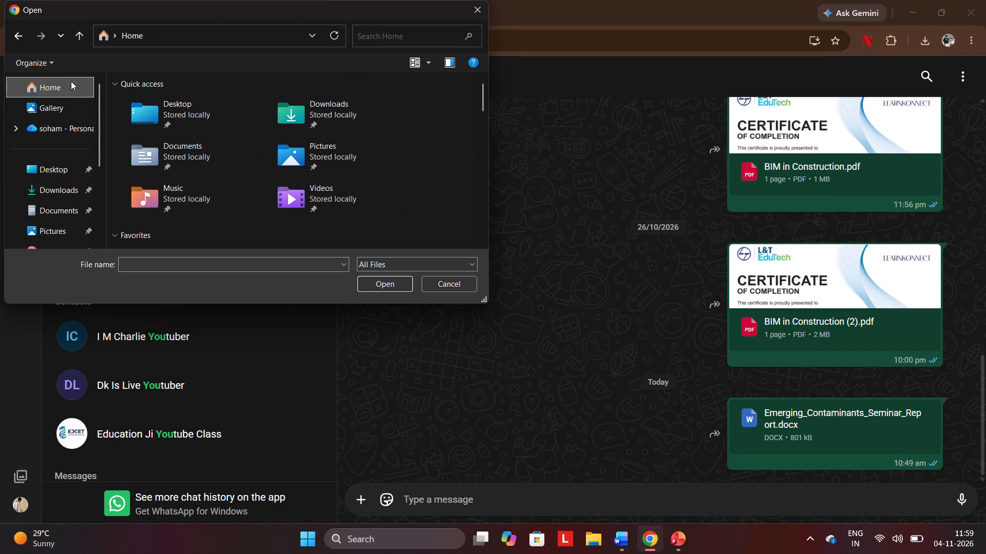
pyautogui.scroll(-2, 192, 169)
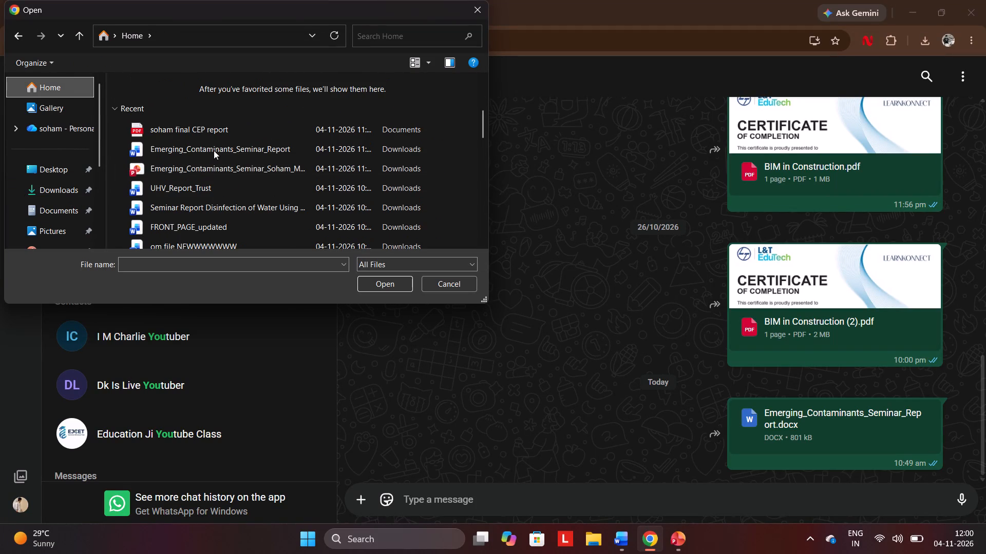
pyautogui.click(242, 129)
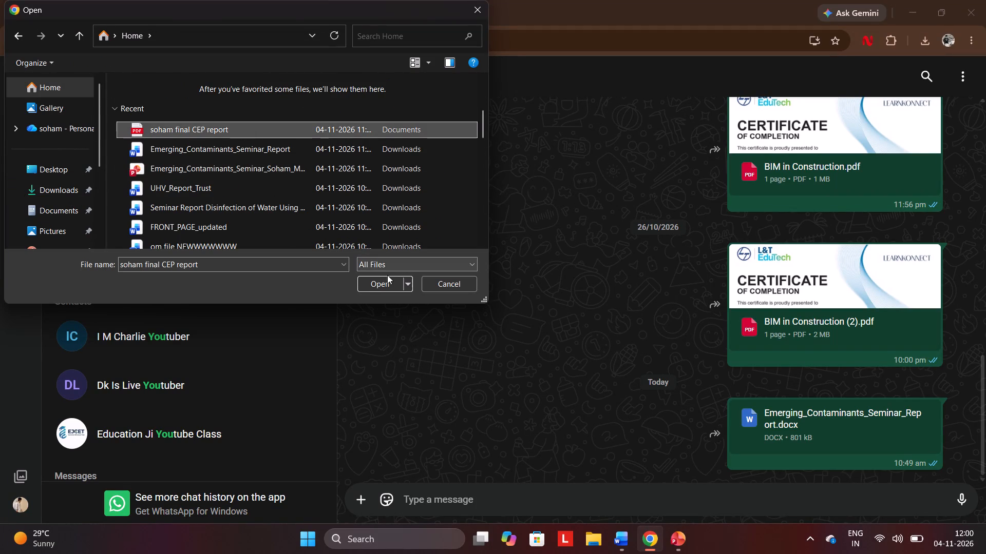